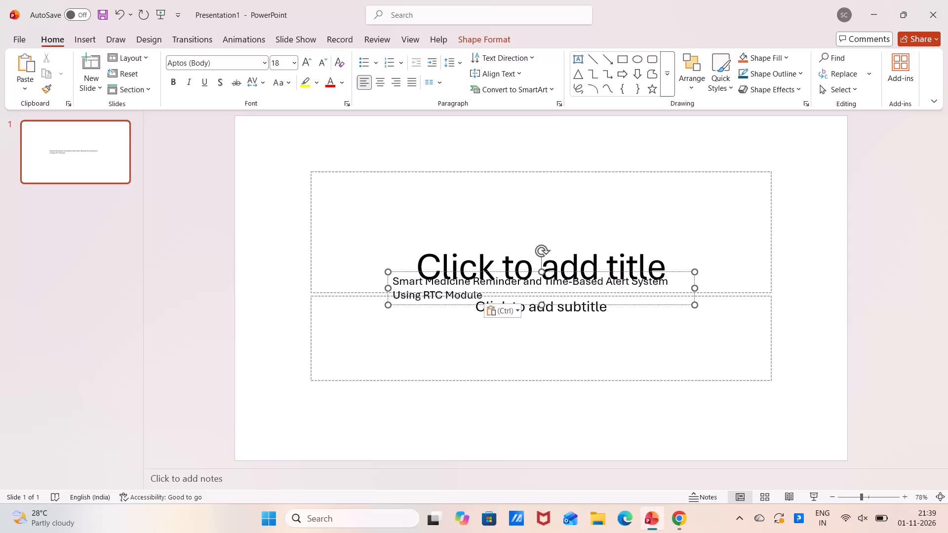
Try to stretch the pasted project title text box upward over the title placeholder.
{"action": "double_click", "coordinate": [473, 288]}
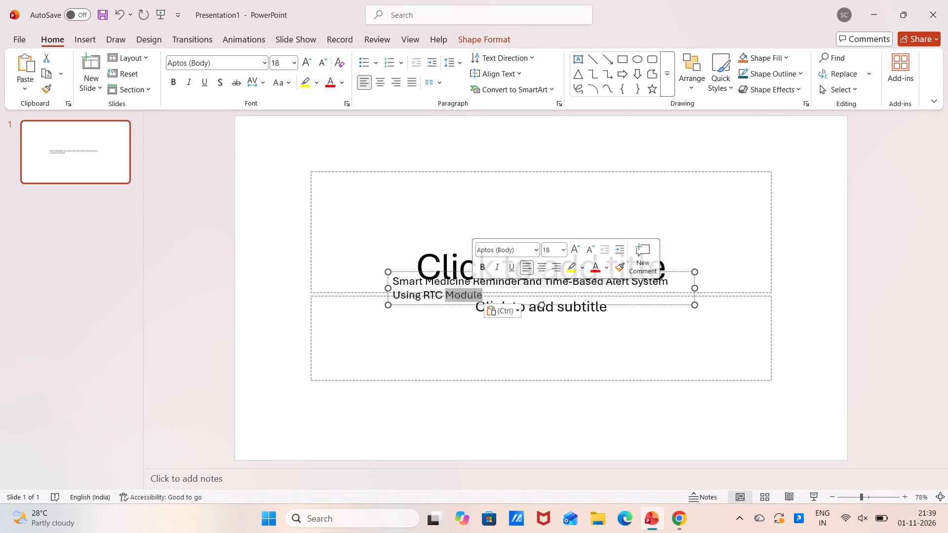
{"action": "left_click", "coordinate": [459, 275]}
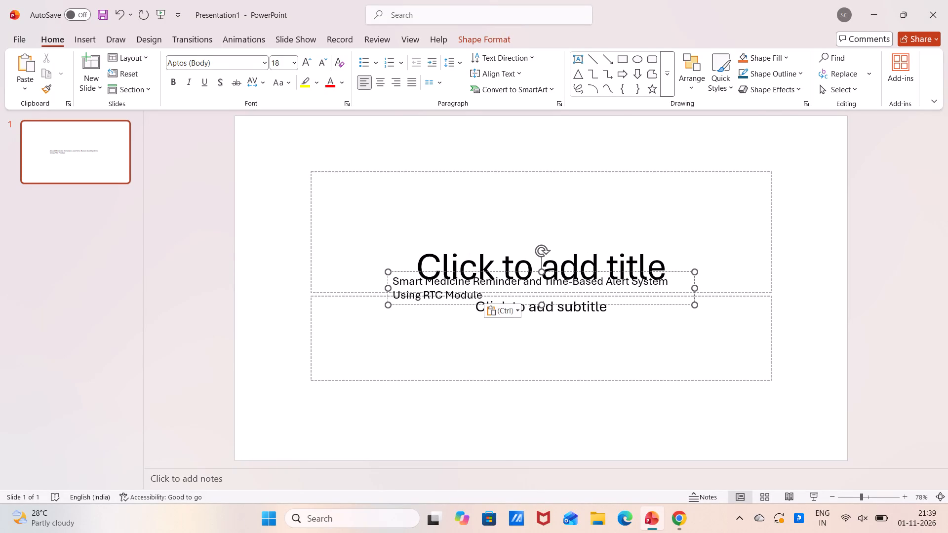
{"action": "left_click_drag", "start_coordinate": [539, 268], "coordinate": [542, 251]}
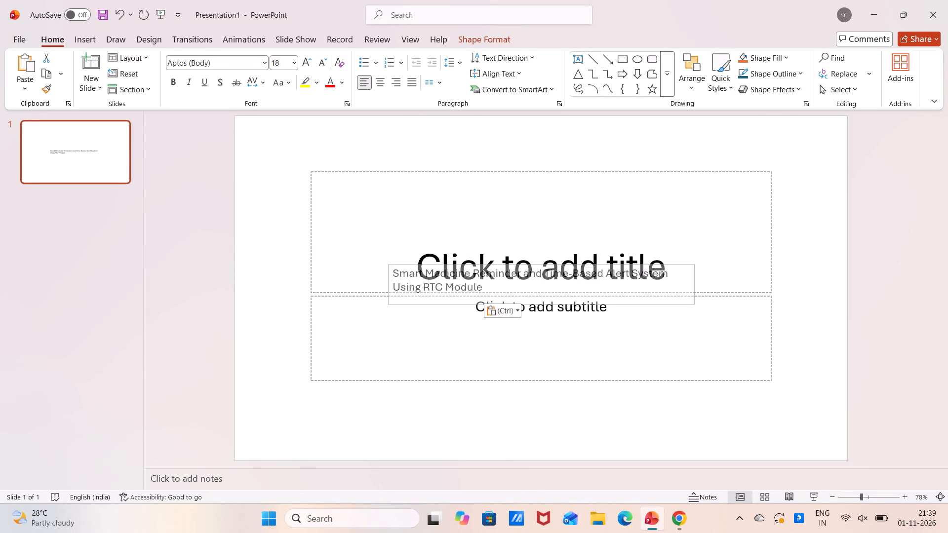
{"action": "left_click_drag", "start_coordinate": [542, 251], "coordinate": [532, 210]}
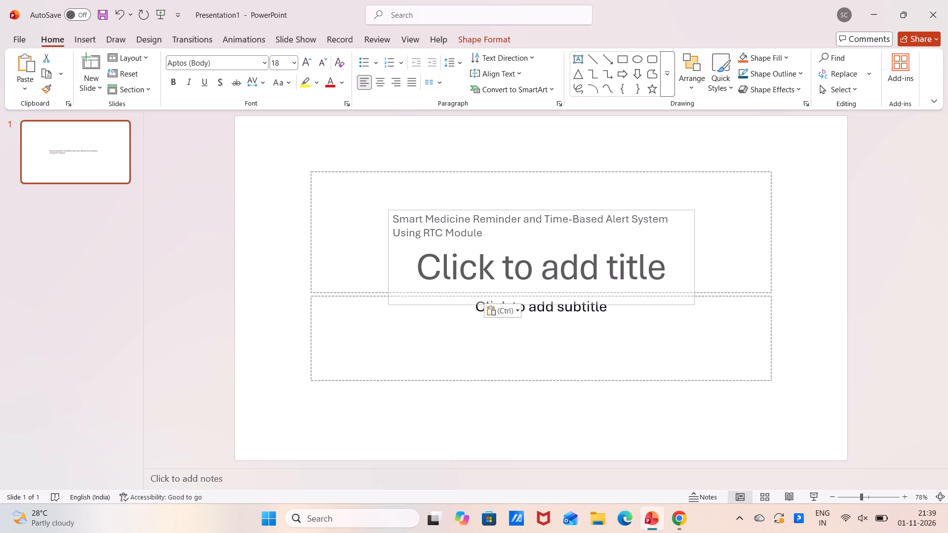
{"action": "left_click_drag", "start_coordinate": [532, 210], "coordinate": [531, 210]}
Set the font size of the pasted text "Smart Medicine Reminder and Time-Based Alert System Using RTC Module" to 32.
{"action": "left_click", "coordinate": [296, 63]}
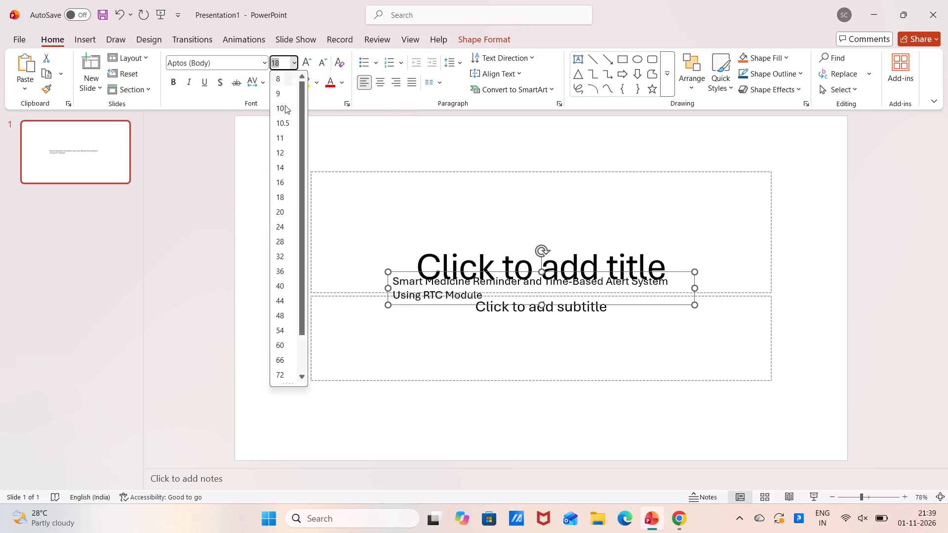
{"action": "left_click", "coordinate": [279, 248]}
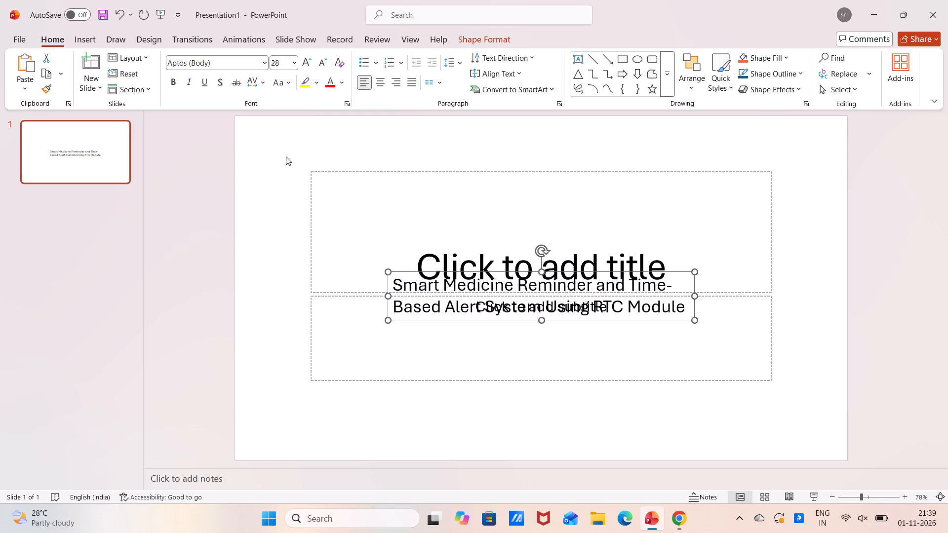
{"action": "left_click", "coordinate": [291, 66]}
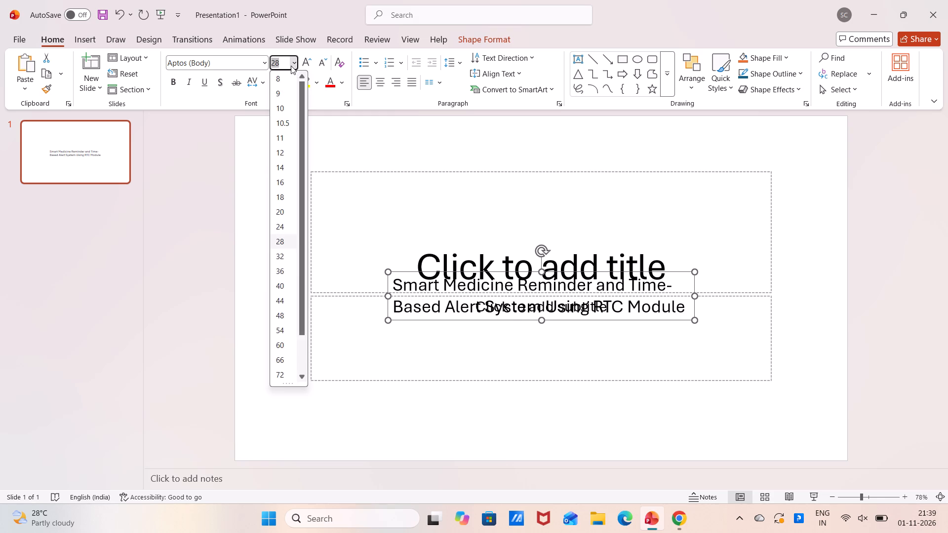
{"action": "left_click", "coordinate": [279, 258]}
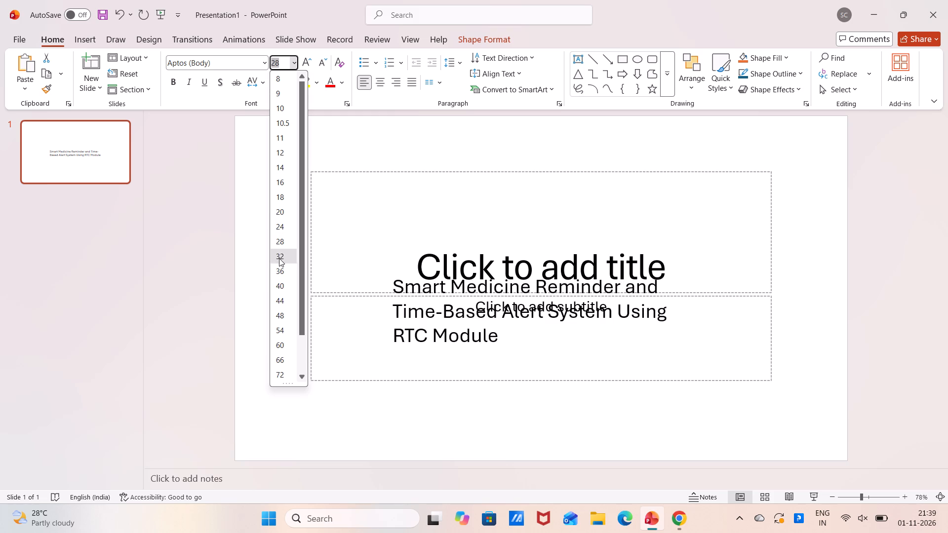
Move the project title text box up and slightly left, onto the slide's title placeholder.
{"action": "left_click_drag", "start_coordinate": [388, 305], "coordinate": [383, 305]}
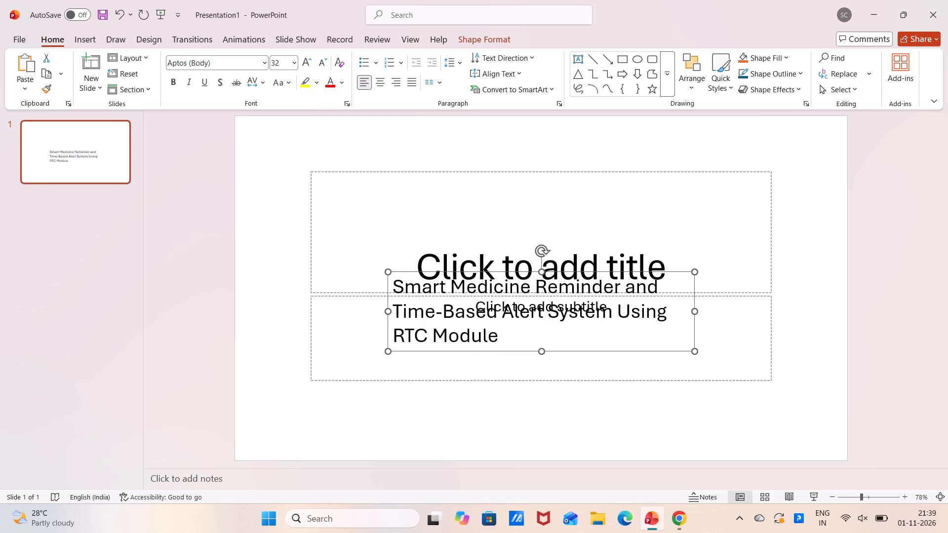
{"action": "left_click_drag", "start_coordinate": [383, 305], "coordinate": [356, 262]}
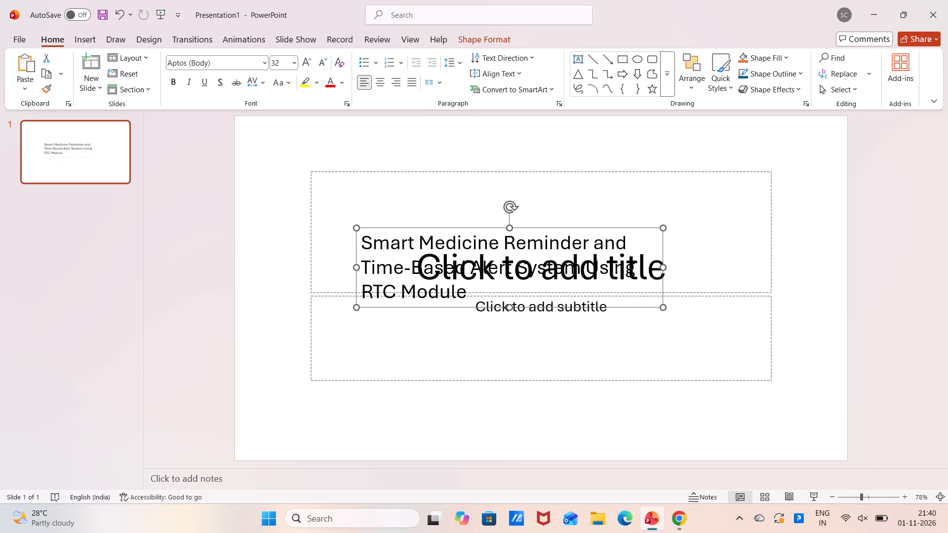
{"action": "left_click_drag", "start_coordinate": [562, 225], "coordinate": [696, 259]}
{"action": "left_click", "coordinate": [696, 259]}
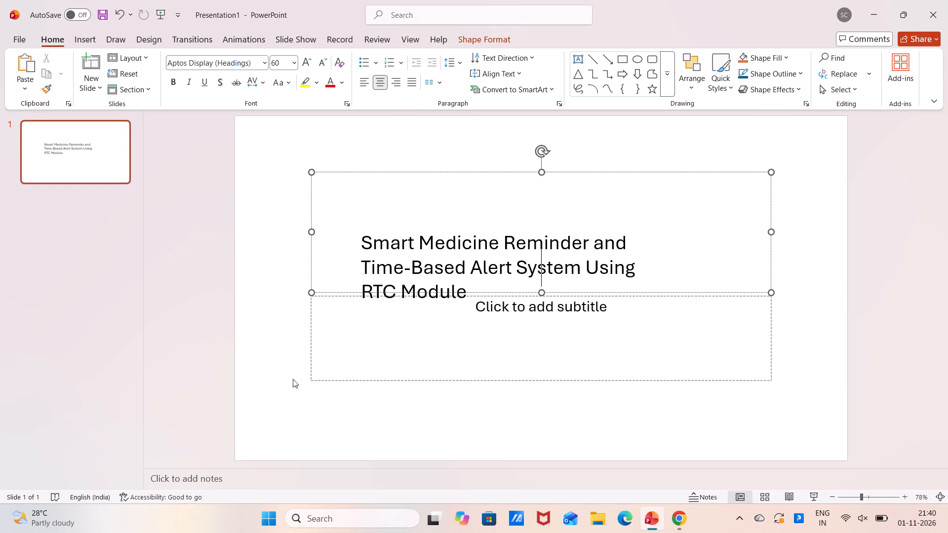
Delete the empty subtitle placeholder from the slide.
{"action": "left_click", "coordinate": [314, 379]}
{"action": "left_click_drag", "start_coordinate": [314, 379], "coordinate": [375, 374]}
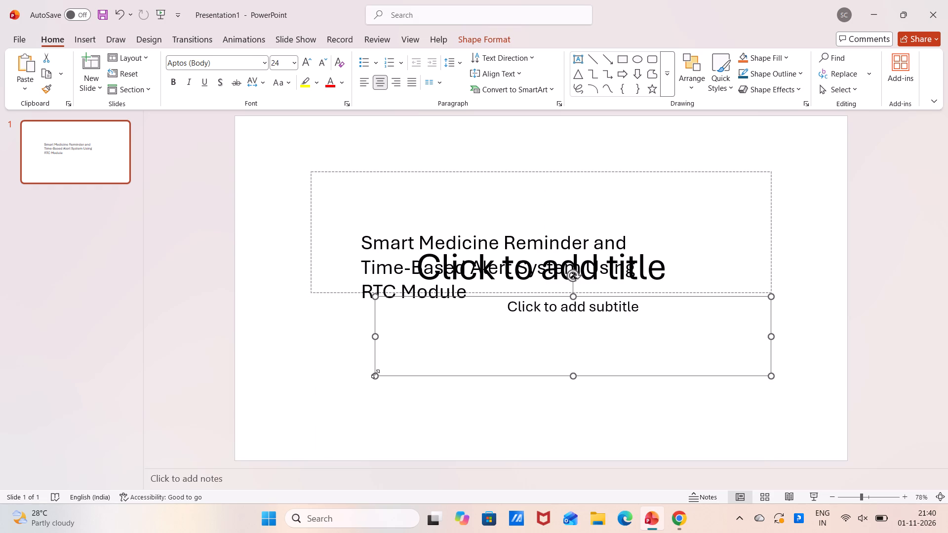
{"action": "key", "text": "BackSpace"}
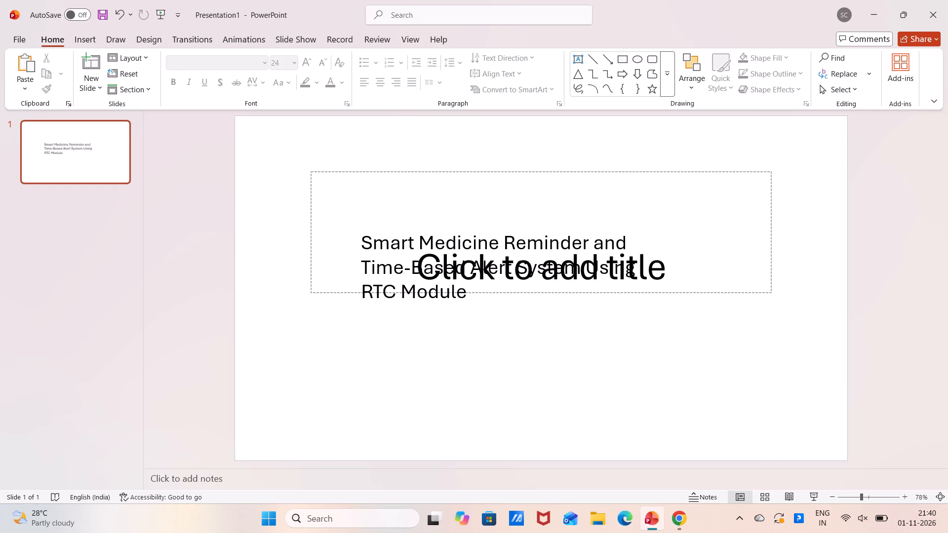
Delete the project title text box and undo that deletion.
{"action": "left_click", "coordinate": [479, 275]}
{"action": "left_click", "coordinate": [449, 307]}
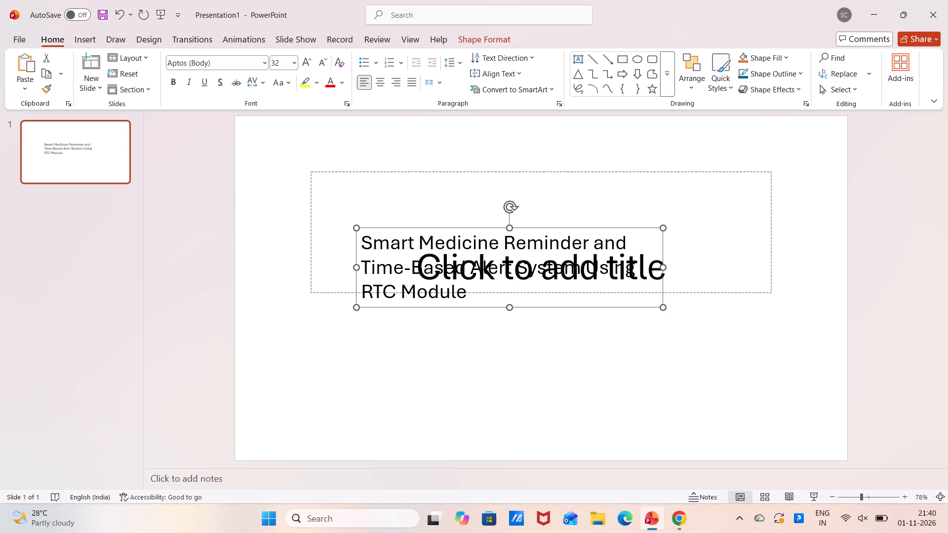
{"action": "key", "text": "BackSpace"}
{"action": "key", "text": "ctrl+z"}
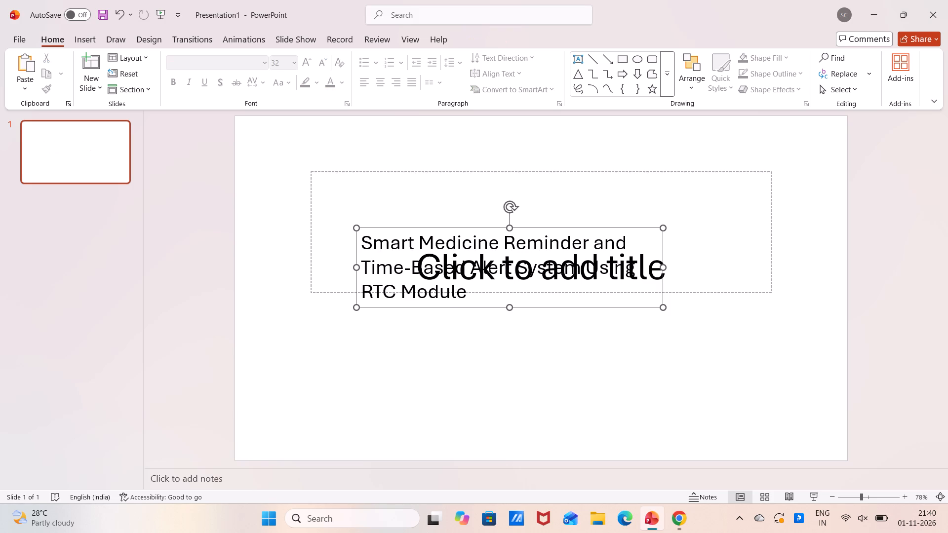
Move the project title text box below the empty title placeholder and delete that placeholder.
{"action": "left_click_drag", "start_coordinate": [449, 307], "coordinate": [432, 422]}
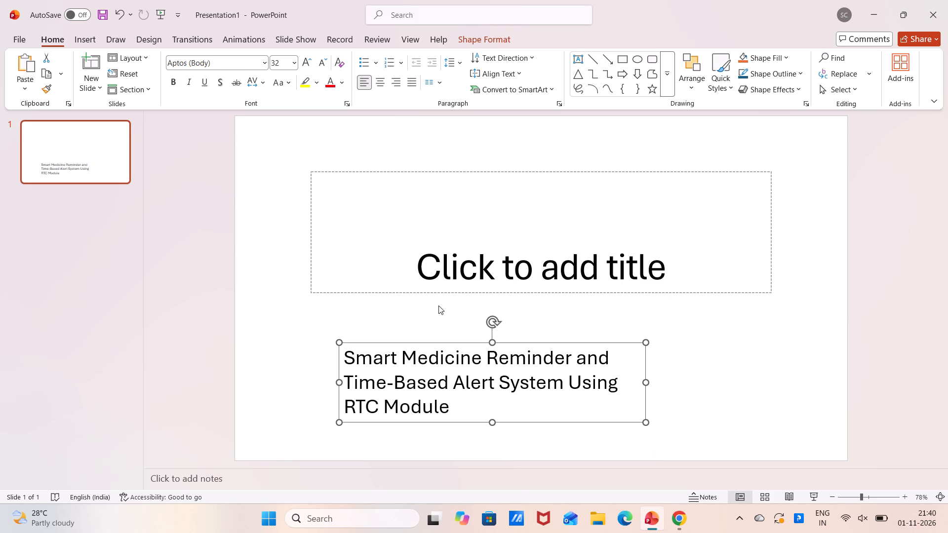
{"action": "left_click", "coordinate": [426, 293]}
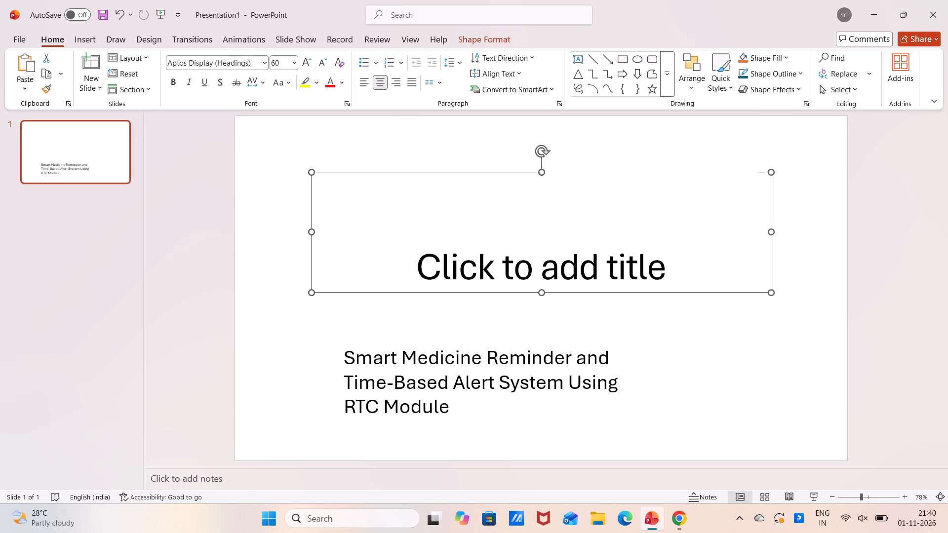
{"action": "key", "text": "BackSpace"}
Move the project title text box up to the upper middle of the slide.
{"action": "left_click", "coordinate": [436, 359]}
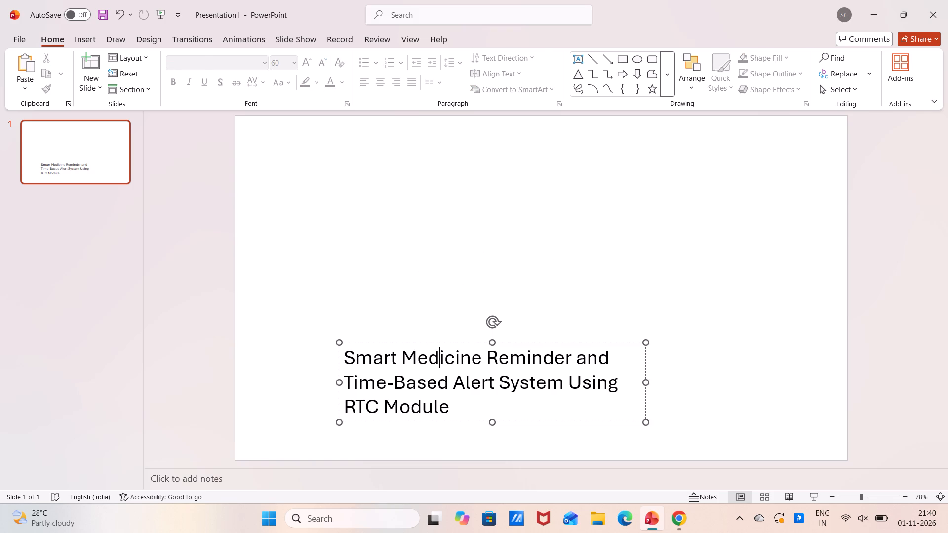
{"action": "left_click_drag", "start_coordinate": [497, 343], "coordinate": [528, 270]}
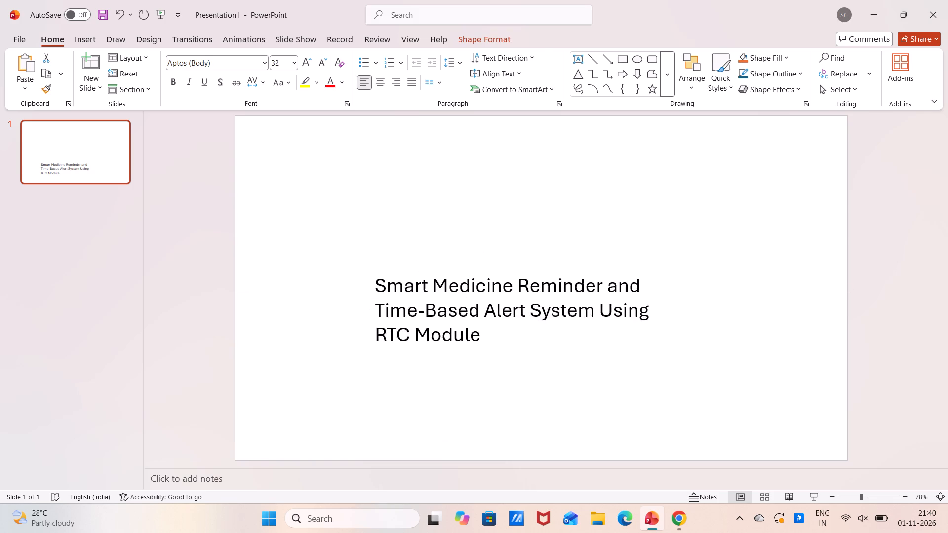
{"action": "left_click_drag", "start_coordinate": [528, 270], "coordinate": [523, 210]}
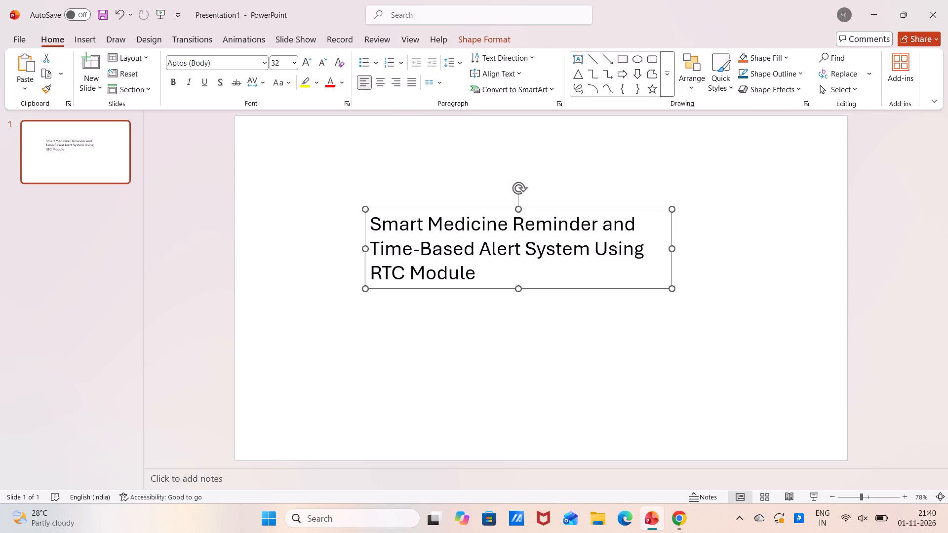
Widen the project title text box on both sides so the title wraps onto two lines across the slide.
{"action": "left_click_drag", "start_coordinate": [673, 247], "coordinate": [746, 241]}
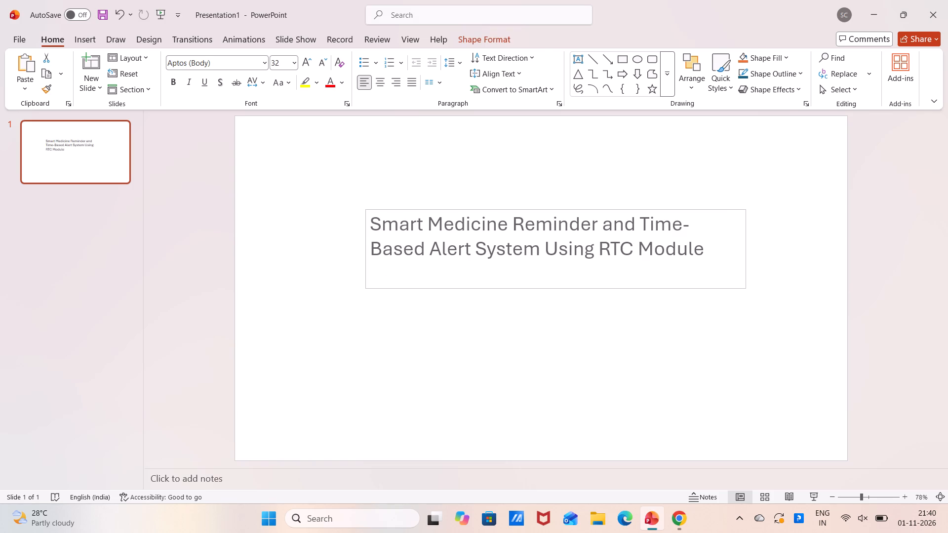
{"action": "left_click_drag", "start_coordinate": [746, 241], "coordinate": [756, 240]}
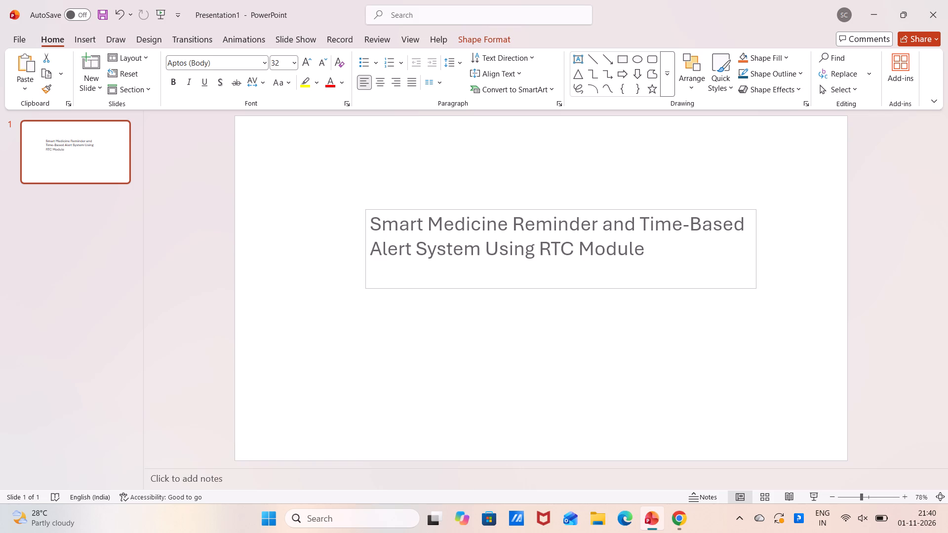
{"action": "left_click_drag", "start_coordinate": [756, 240], "coordinate": [766, 234]}
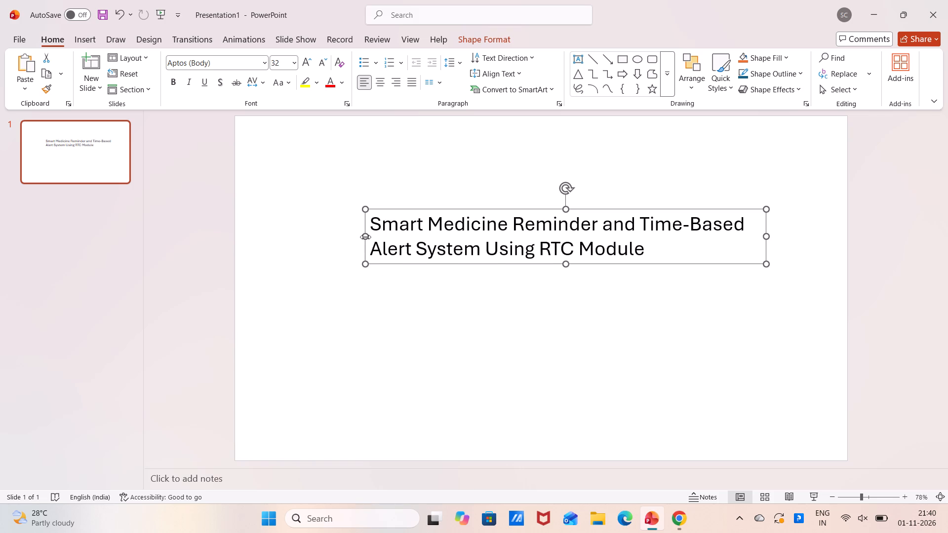
{"action": "left_click_drag", "start_coordinate": [365, 237], "coordinate": [321, 240]}
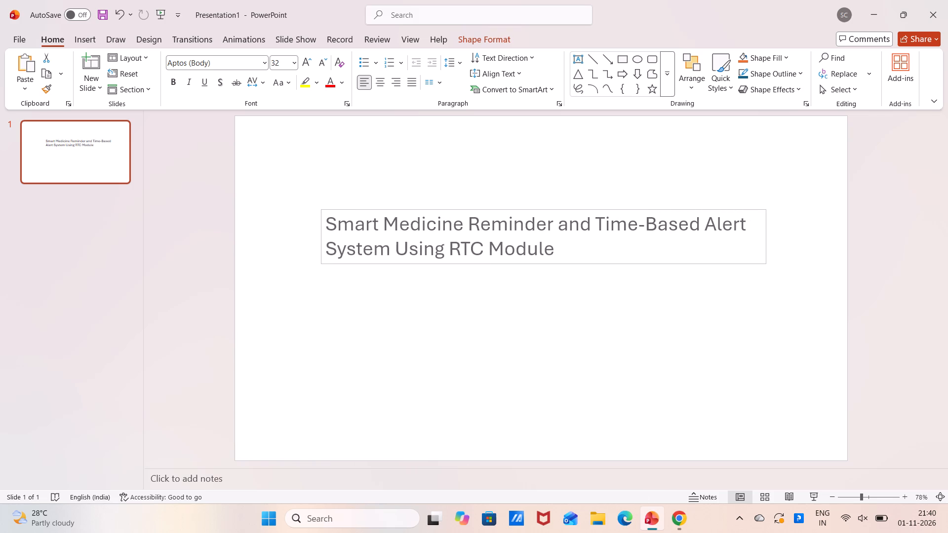
{"action": "left_click_drag", "start_coordinate": [321, 240], "coordinate": [310, 232]}
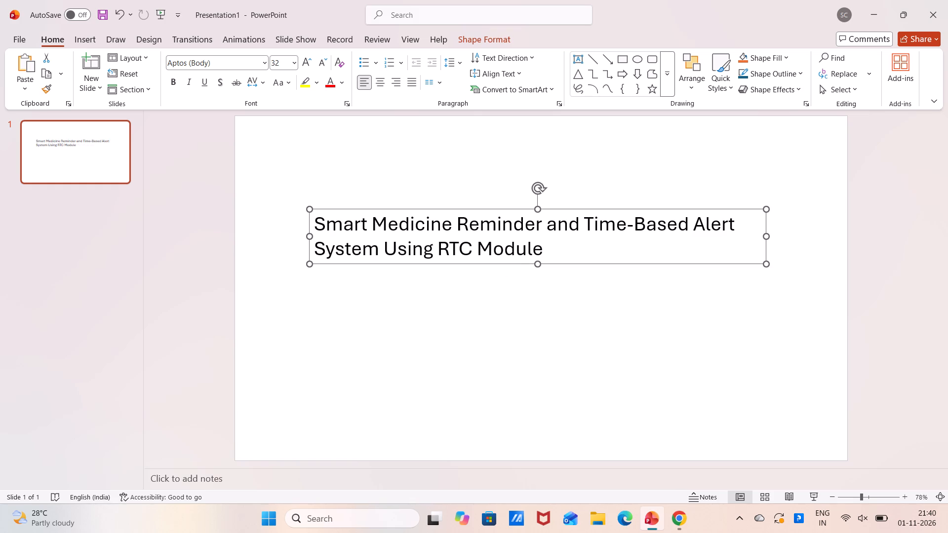
{"action": "left_click_drag", "start_coordinate": [534, 261], "coordinate": [537, 284]}
{"action": "left_click", "coordinate": [540, 269]}
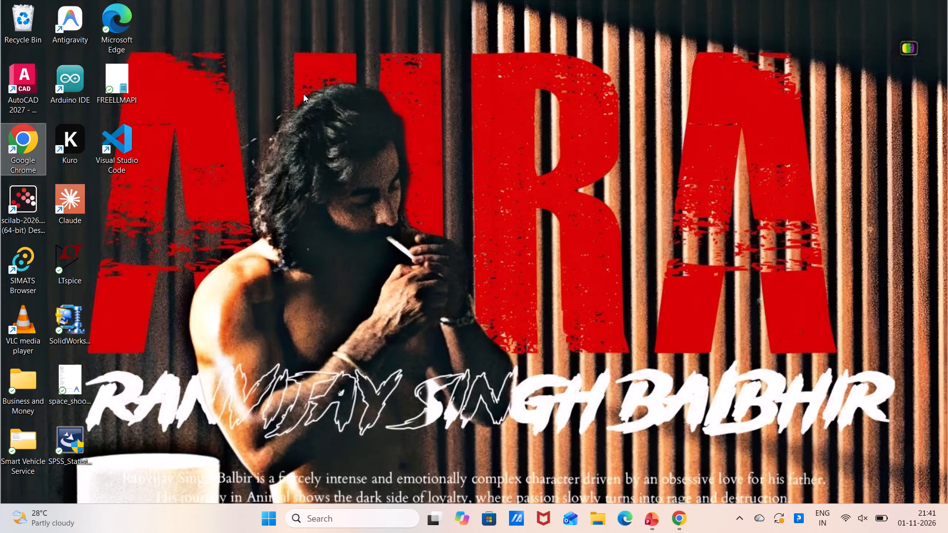
{"action": "double_click", "coordinate": [23, 138]}
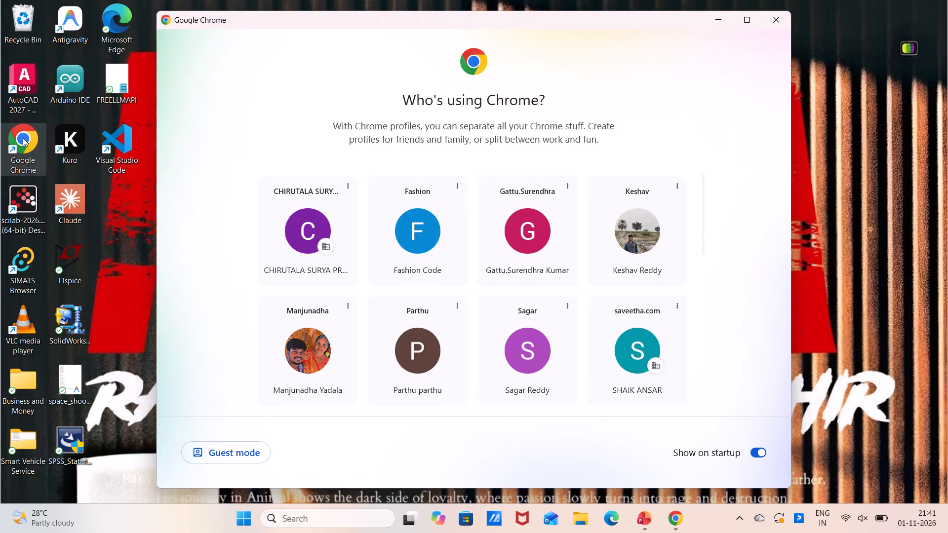
{"action": "scroll", "coordinate": [398, 316], "scroll_direction": "down", "scroll_amount": 1}
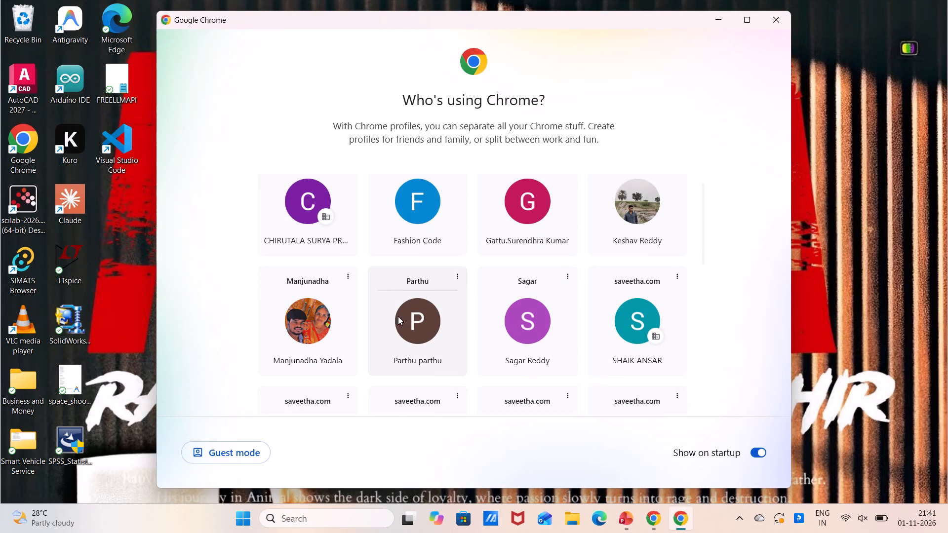
{"action": "scroll", "coordinate": [398, 316], "scroll_direction": "down", "scroll_amount": 3}
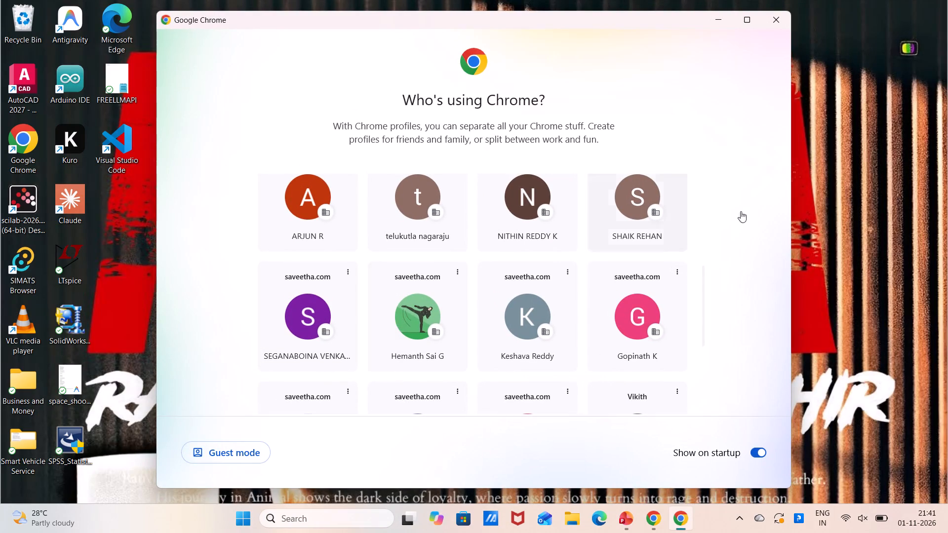
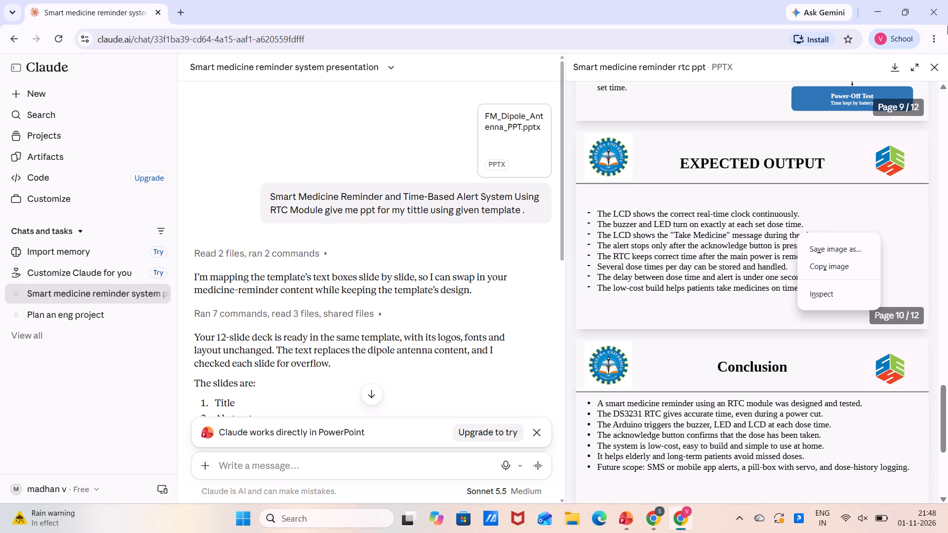
{"action": "left_click", "coordinate": [892, 62]}
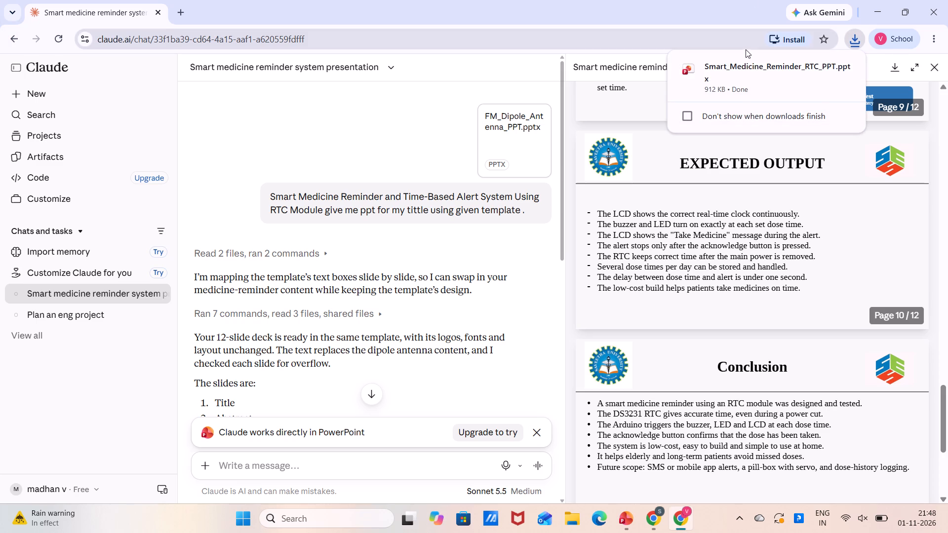
{"action": "left_click", "coordinate": [741, 66]}
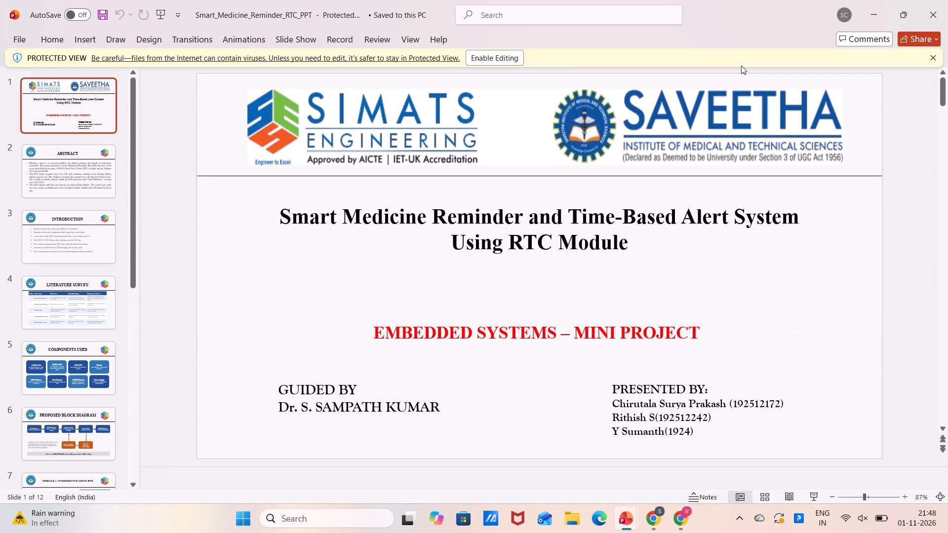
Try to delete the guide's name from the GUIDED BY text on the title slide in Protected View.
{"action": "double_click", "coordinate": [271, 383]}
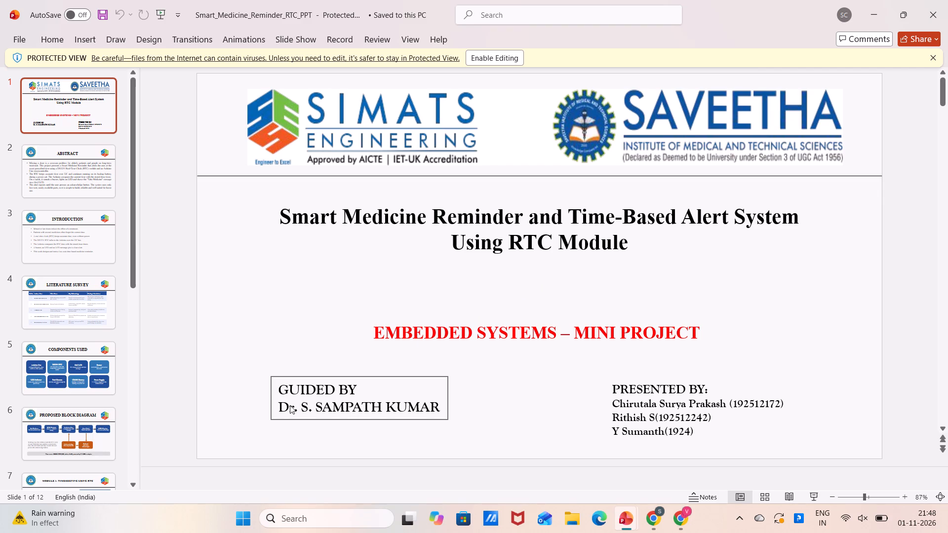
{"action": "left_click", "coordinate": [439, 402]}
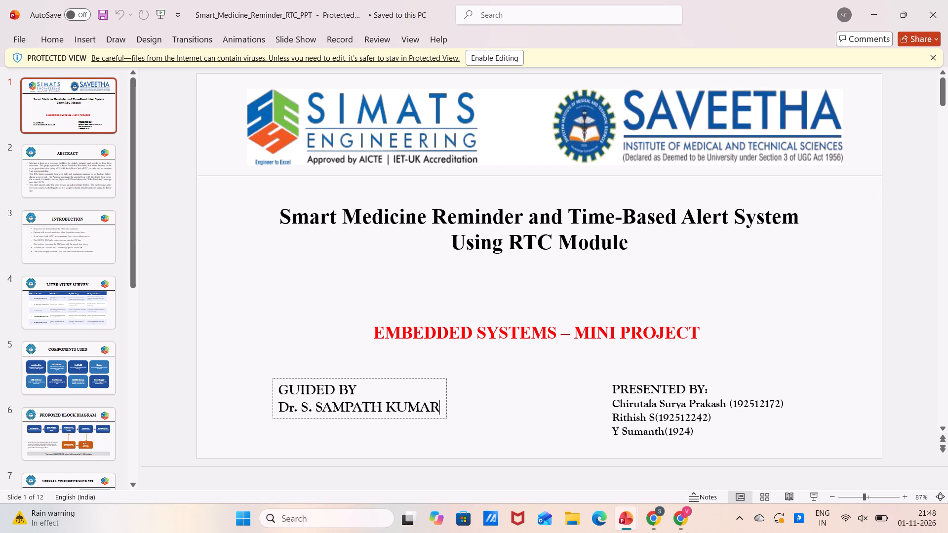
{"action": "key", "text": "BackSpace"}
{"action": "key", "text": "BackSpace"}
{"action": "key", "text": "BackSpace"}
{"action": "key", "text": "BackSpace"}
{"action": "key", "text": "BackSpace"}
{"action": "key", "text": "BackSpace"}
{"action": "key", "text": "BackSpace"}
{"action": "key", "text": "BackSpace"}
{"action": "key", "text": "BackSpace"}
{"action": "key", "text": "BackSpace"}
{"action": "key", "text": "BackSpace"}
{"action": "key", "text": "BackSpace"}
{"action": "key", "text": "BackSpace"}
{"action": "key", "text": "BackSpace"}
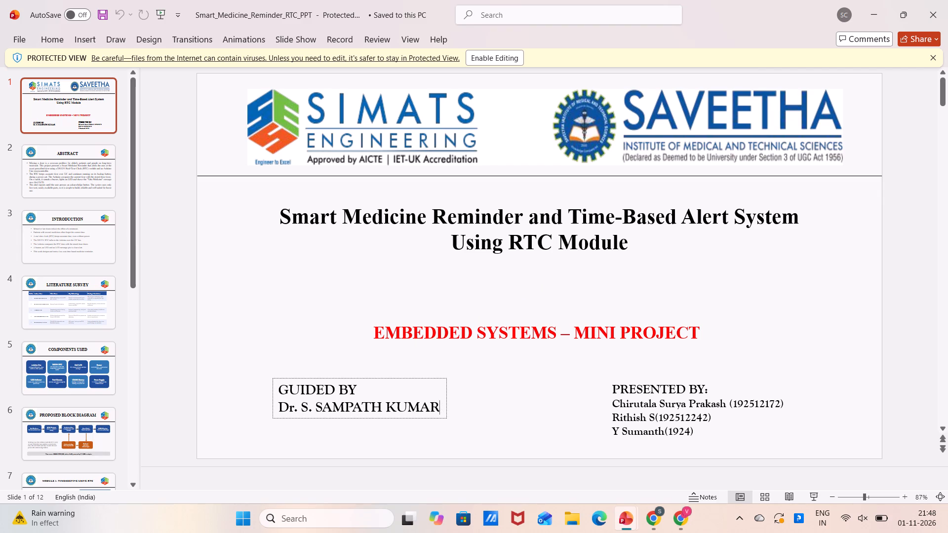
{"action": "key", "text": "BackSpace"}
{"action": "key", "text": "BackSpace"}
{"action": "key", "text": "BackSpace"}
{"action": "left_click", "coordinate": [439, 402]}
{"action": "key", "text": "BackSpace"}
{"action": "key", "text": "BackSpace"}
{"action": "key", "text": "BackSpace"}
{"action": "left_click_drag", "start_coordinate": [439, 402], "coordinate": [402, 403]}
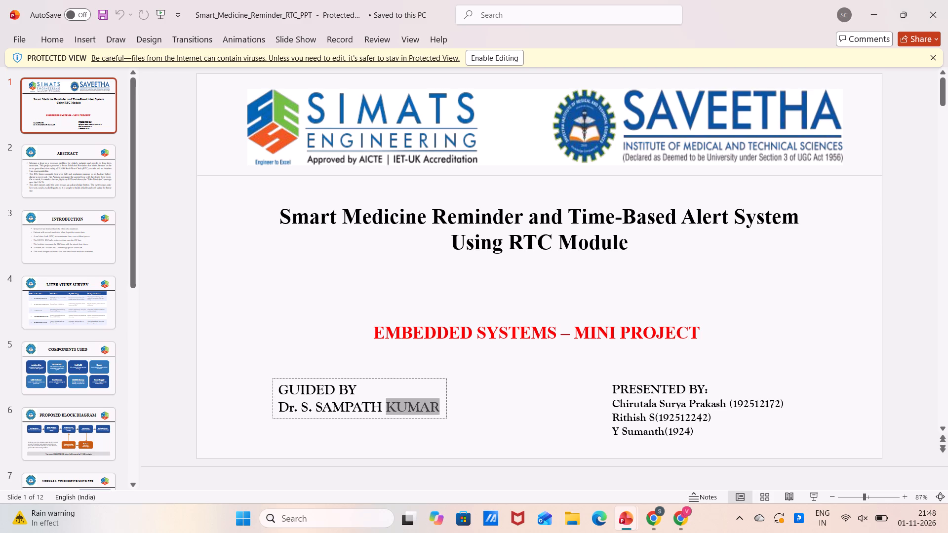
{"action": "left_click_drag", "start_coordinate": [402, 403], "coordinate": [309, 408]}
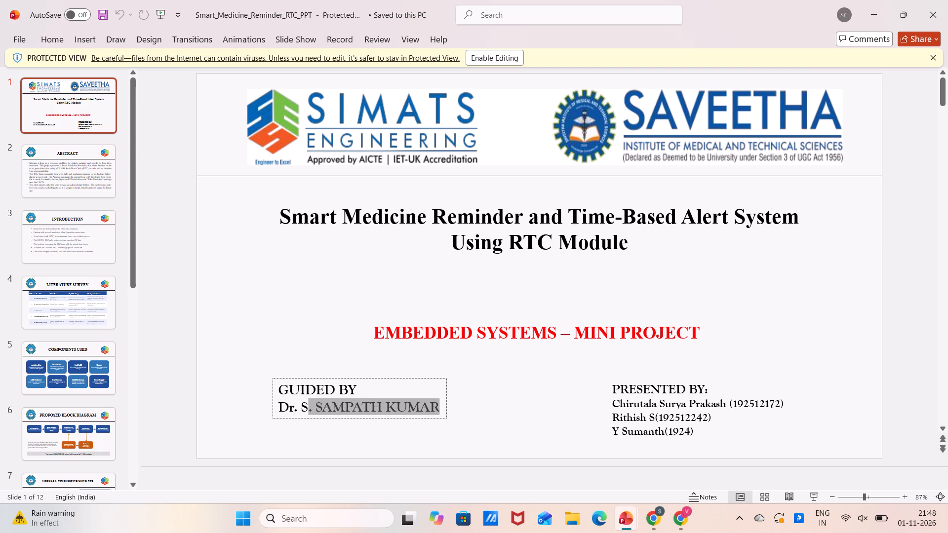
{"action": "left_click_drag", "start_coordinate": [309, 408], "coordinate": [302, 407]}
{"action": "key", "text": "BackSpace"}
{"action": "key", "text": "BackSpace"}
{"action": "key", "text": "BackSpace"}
Enable editing of the presentation and delete the guide's name after "Dr" under GUIDED BY on the title slide.
{"action": "left_click", "coordinate": [500, 60]}
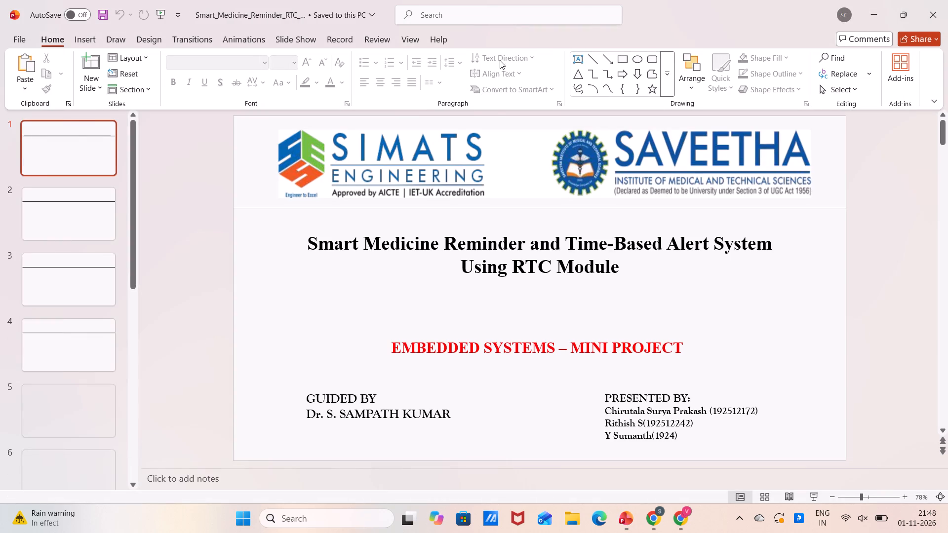
{"action": "left_click", "coordinate": [370, 412]}
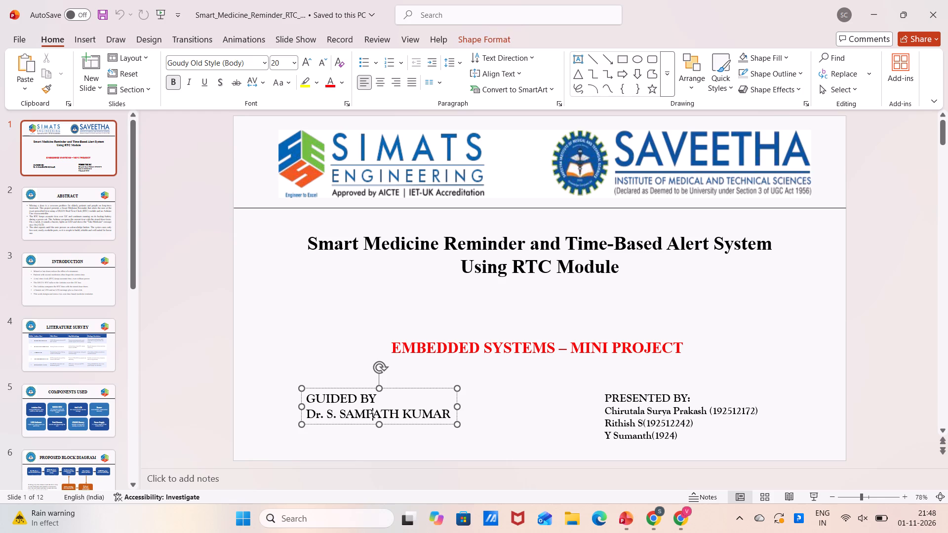
{"action": "left_click_drag", "start_coordinate": [325, 415], "coordinate": [424, 404]}
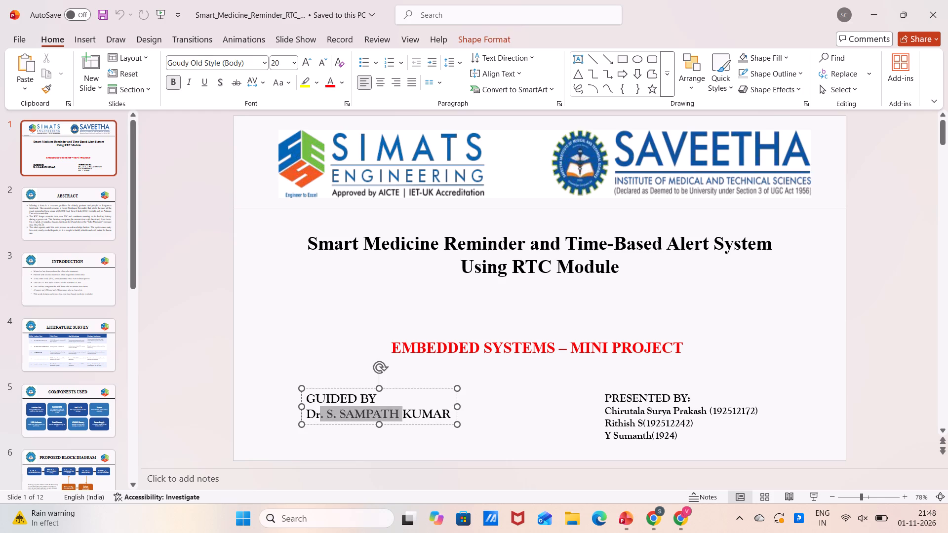
{"action": "left_click_drag", "start_coordinate": [424, 404], "coordinate": [471, 412]}
{"action": "key", "text": "BackSpace"}
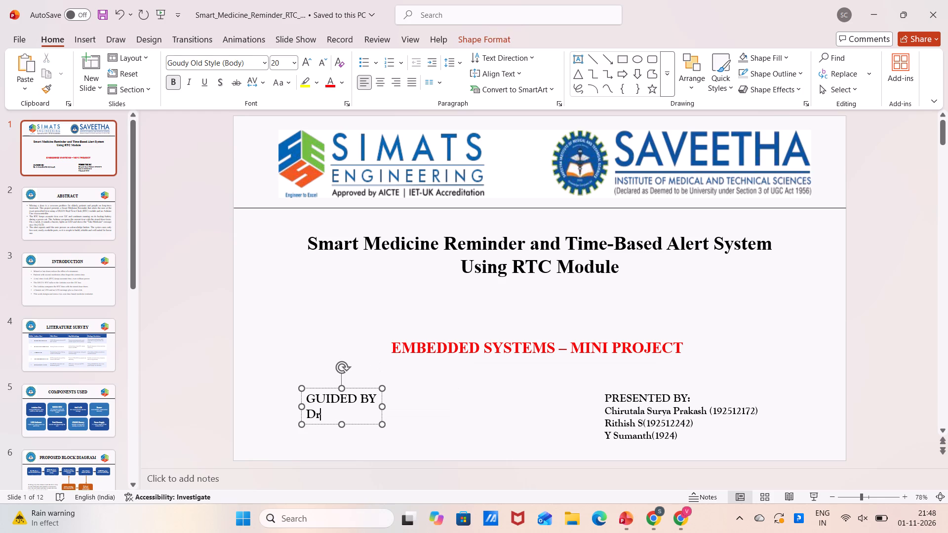
Delete the second and third presenters' names and ID numbers from the PRESENTED BY text on the title slide.
{"action": "left_click_drag", "start_coordinate": [758, 411], "coordinate": [762, 400]}
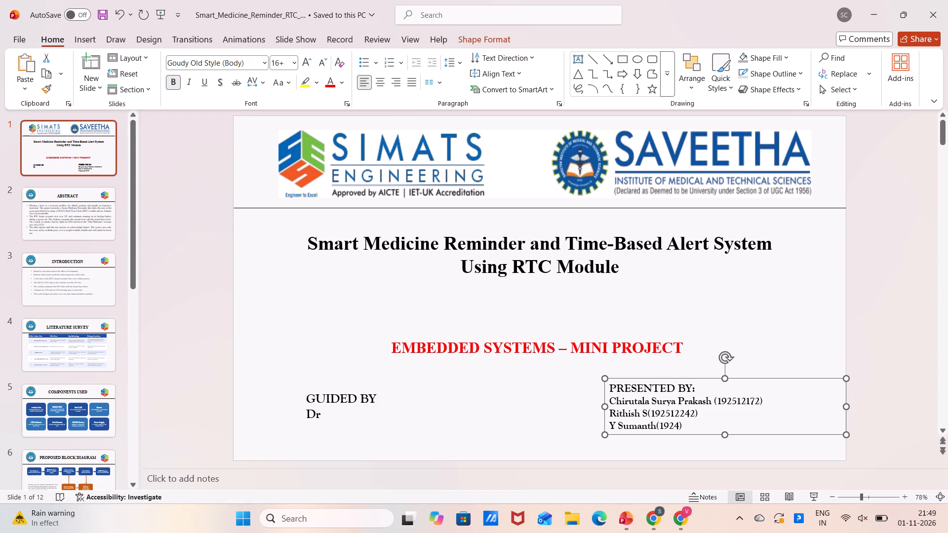
{"action": "left_click", "coordinate": [762, 400]}
{"action": "left_click", "coordinate": [762, 400]}
{"action": "left_click_drag", "start_coordinate": [762, 400], "coordinate": [755, 401]}
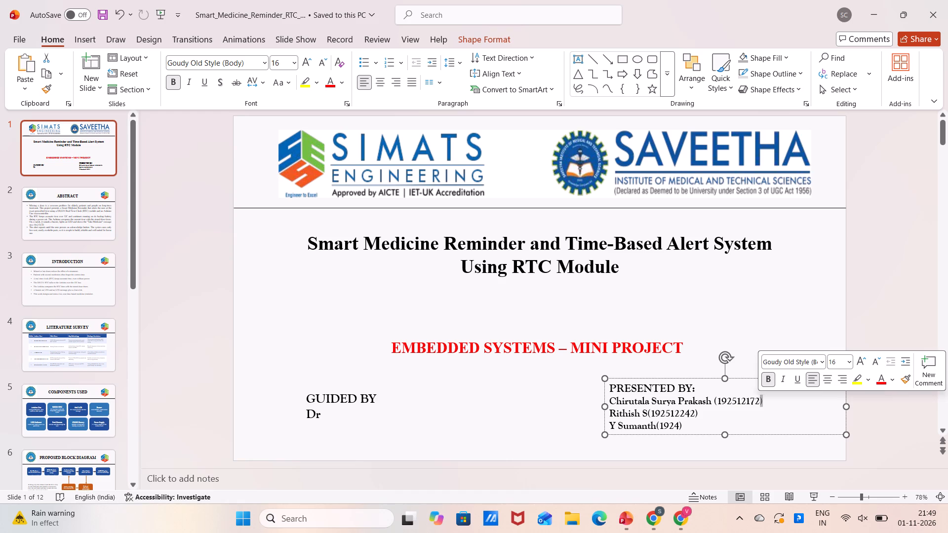
{"action": "left_click_drag", "start_coordinate": [755, 401], "coordinate": [649, 403]}
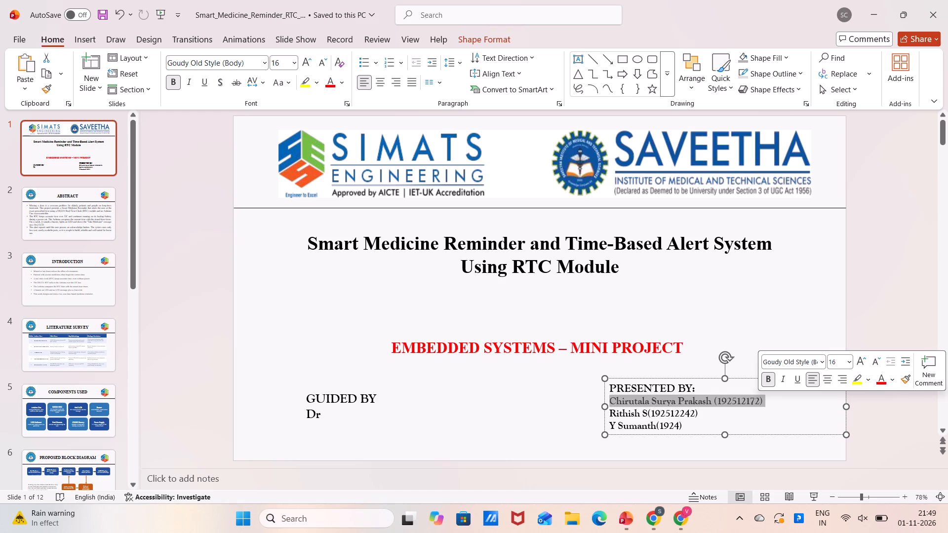
{"action": "left_click_drag", "start_coordinate": [649, 403], "coordinate": [671, 423]}
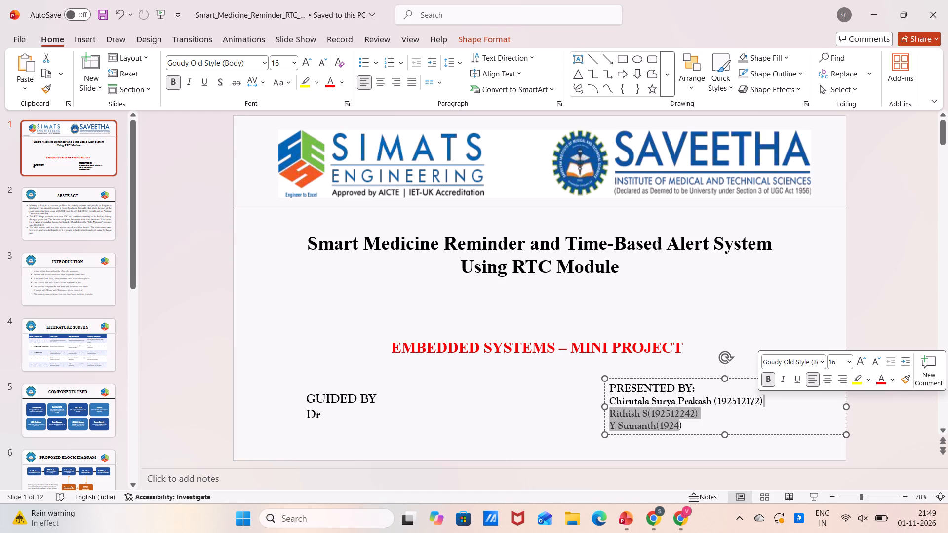
{"action": "left_click_drag", "start_coordinate": [671, 423], "coordinate": [683, 424]}
{"action": "key", "text": "BackSpace"}
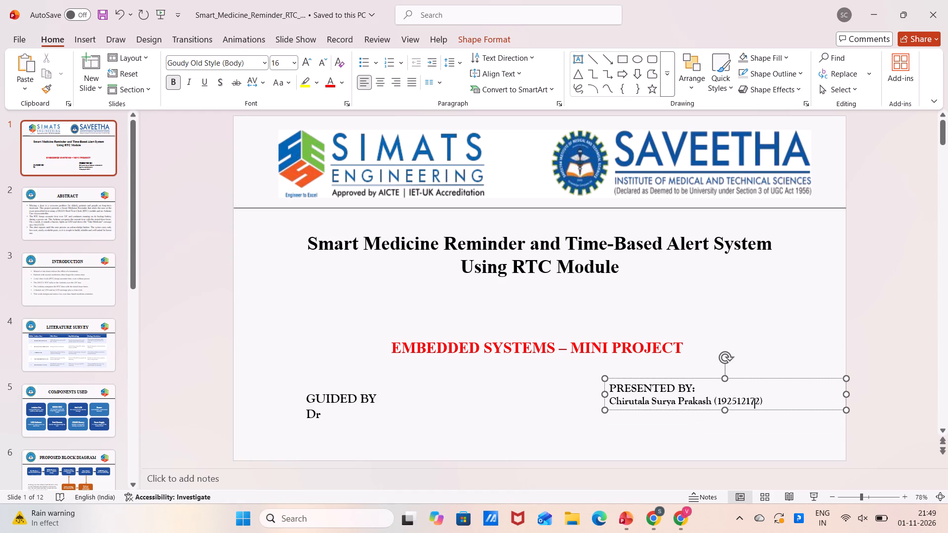
{"action": "left_click", "coordinate": [683, 424]}
{"action": "left_click_drag", "start_coordinate": [683, 424], "coordinate": [685, 429]}
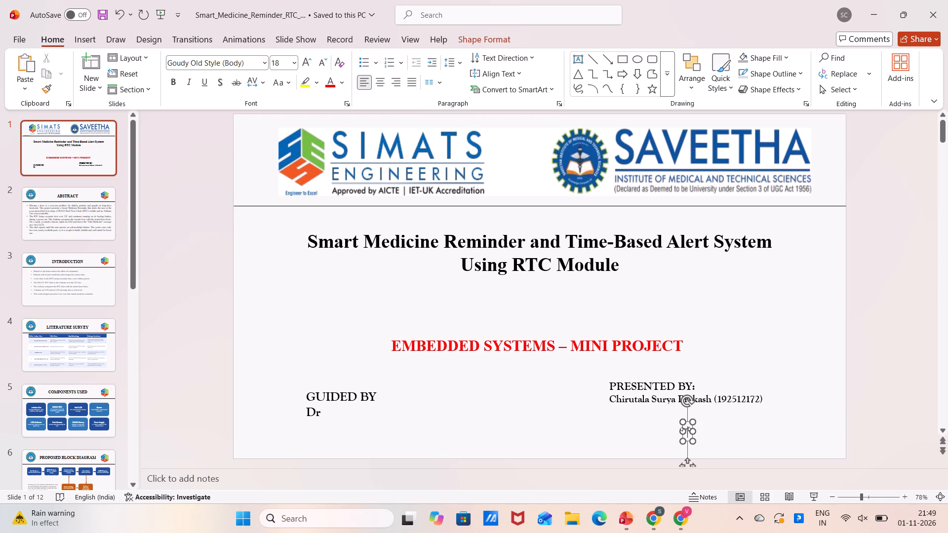
{"action": "left_click", "coordinate": [685, 429]}
Delete the remaining presenter's name and ID number, including the closing bracket, keeping only the PRESENTED BY heading.
{"action": "left_click", "coordinate": [625, 383]}
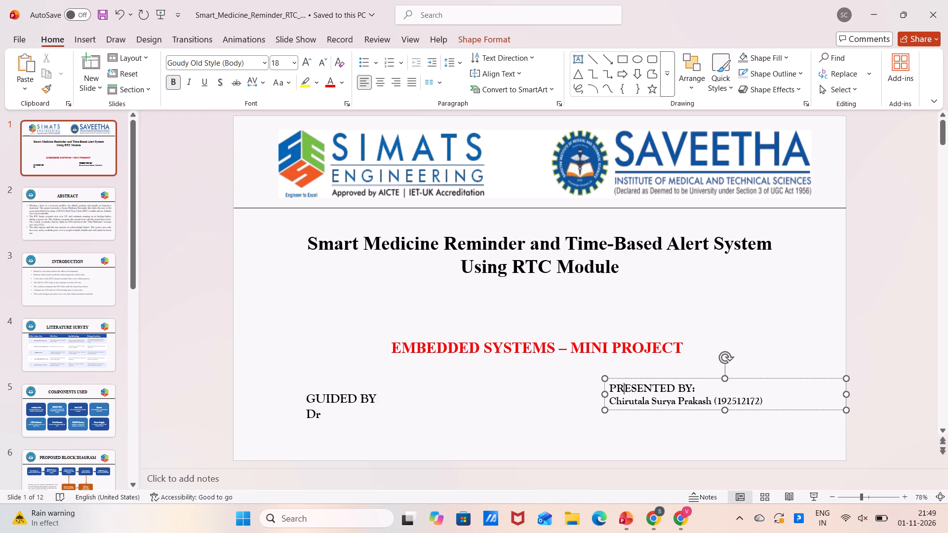
{"action": "left_click_drag", "start_coordinate": [761, 399], "coordinate": [621, 406]}
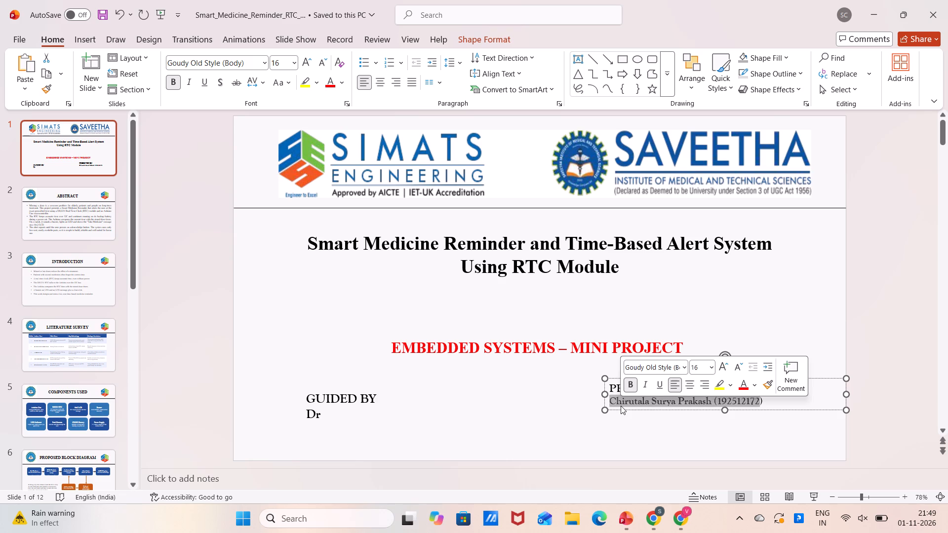
{"action": "key", "text": "BackSpace"}
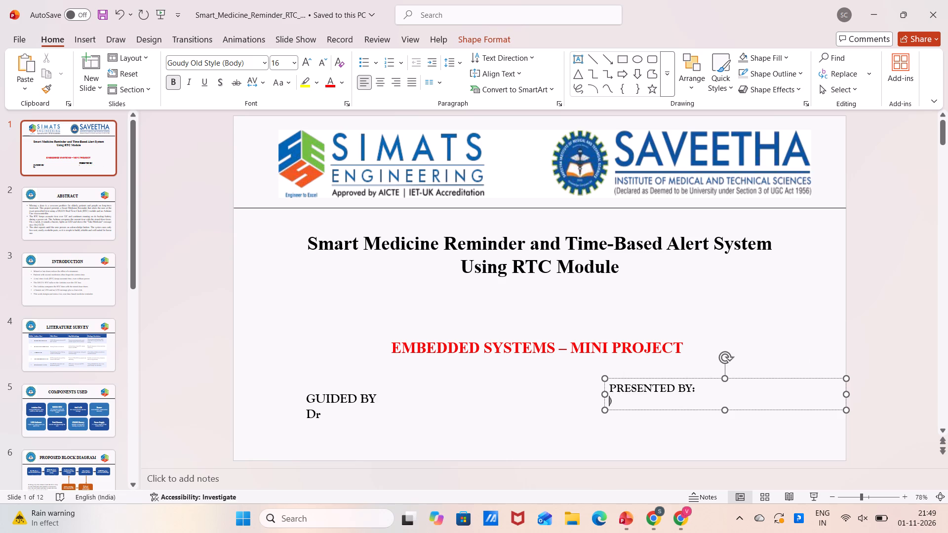
{"action": "left_click", "coordinate": [635, 403]}
{"action": "key", "text": "BackSpace"}
{"action": "key", "text": "Down"}
{"action": "key", "text": "Down"}
Look through the slides after the title slide, starting with ABSTRACT and INTRODUCTION.
{"action": "left_click", "coordinate": [98, 190]}
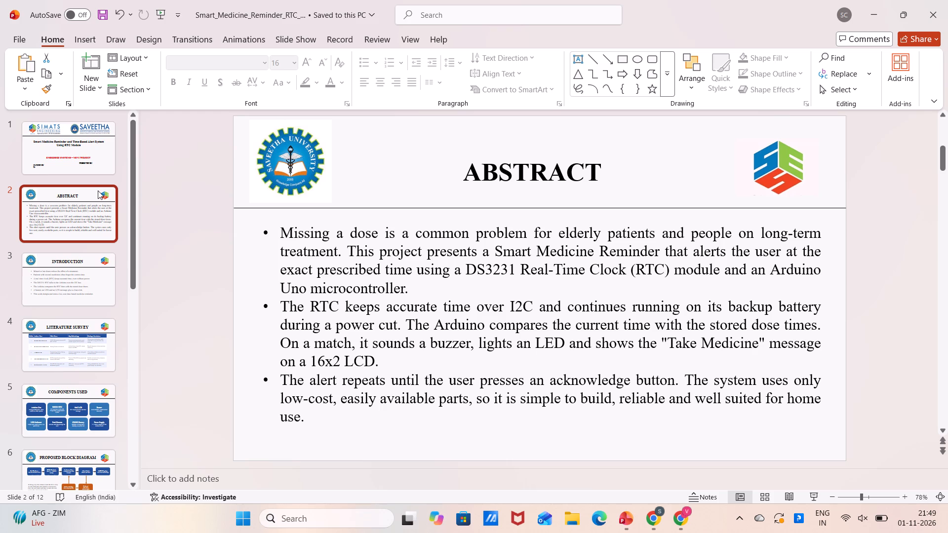
{"action": "left_click", "coordinate": [47, 293]}
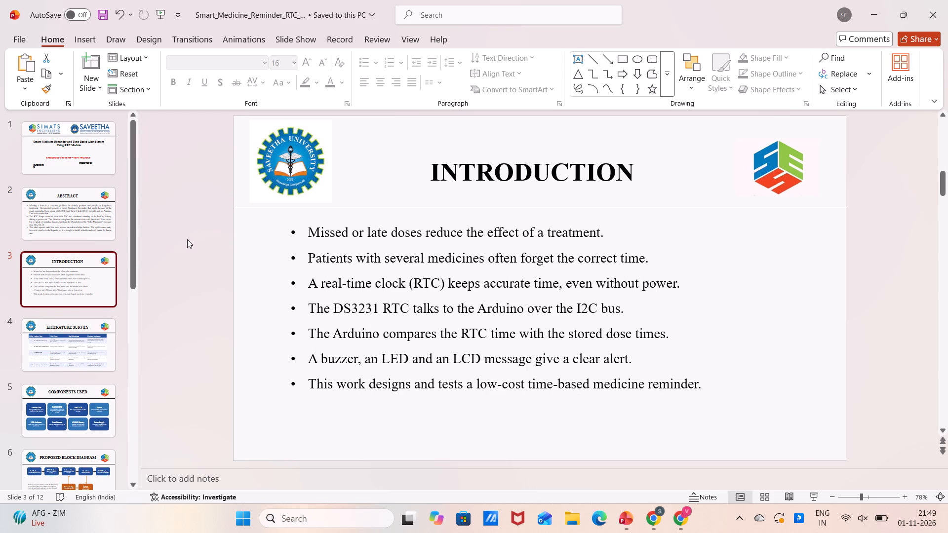
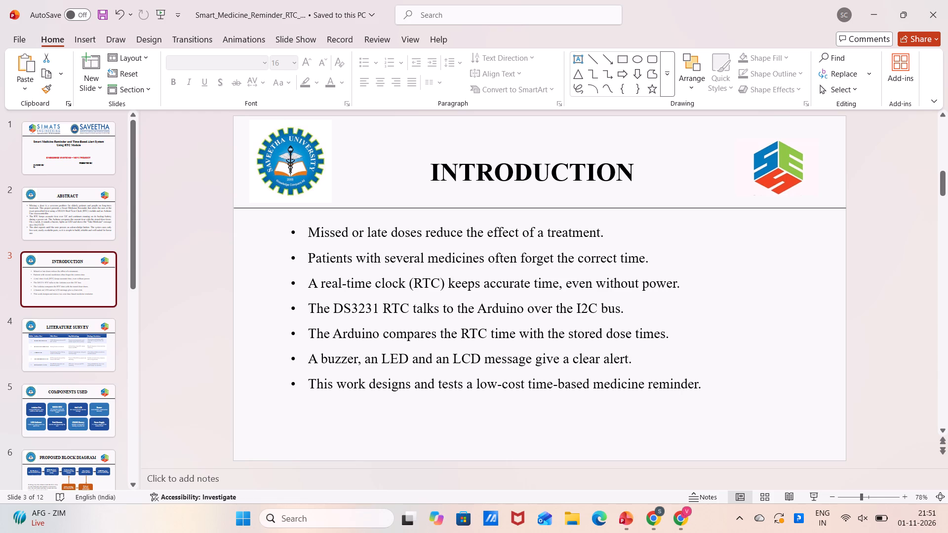
Delete all three bullet paragraphs of body text on the ABSTRACT slide, keeping the slide heading.
{"action": "left_click", "coordinate": [82, 215]}
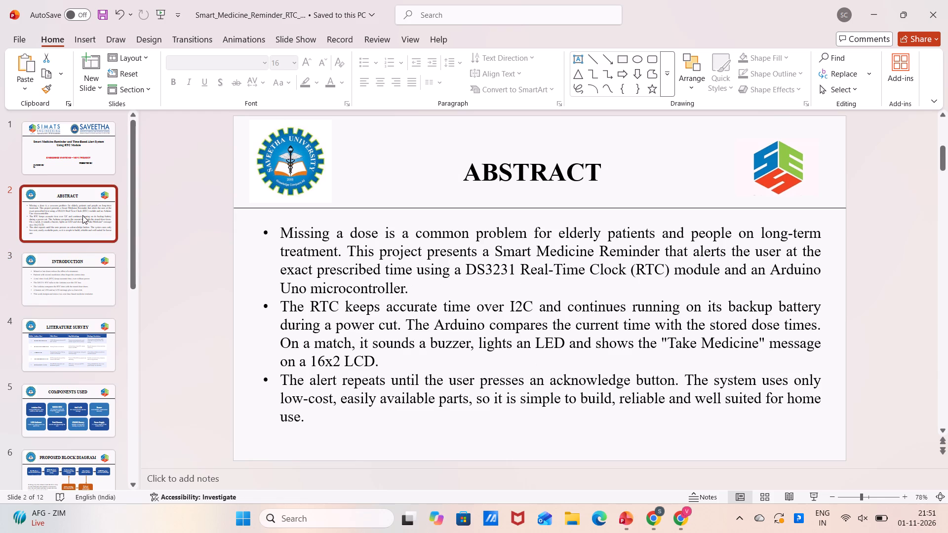
{"action": "left_click", "coordinate": [281, 235]}
{"action": "left_click_drag", "start_coordinate": [281, 235], "coordinate": [419, 318]}
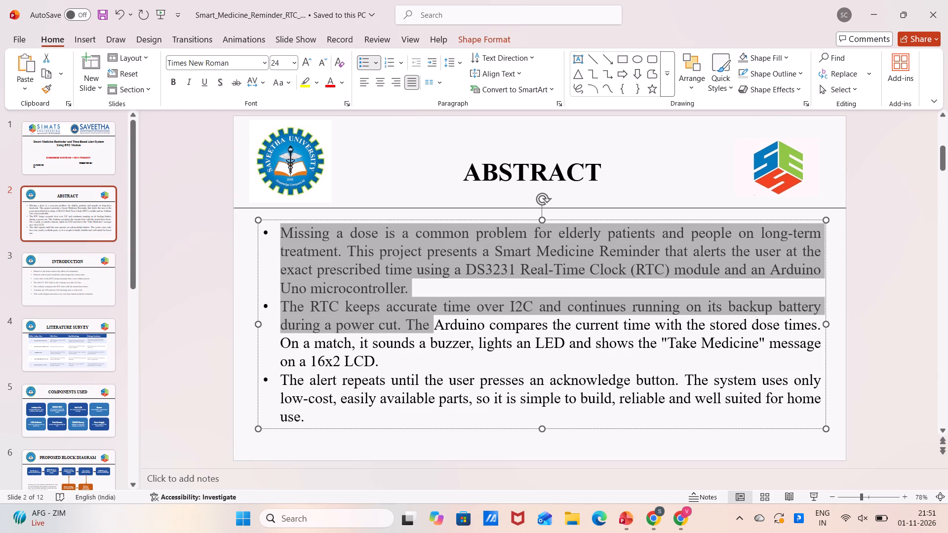
{"action": "left_click_drag", "start_coordinate": [419, 318], "coordinate": [477, 425]}
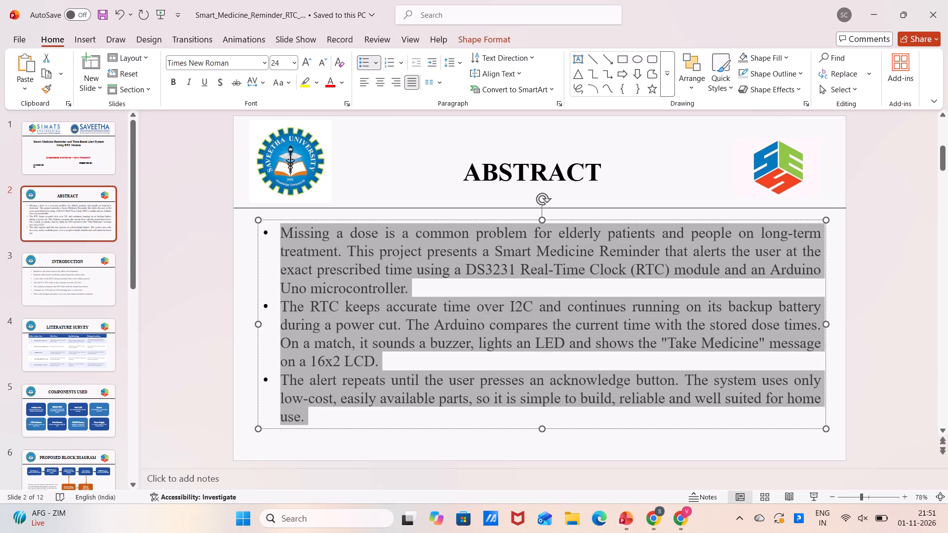
{"action": "left_click_drag", "start_coordinate": [477, 425], "coordinate": [466, 431]}
{"action": "key", "text": "BackSpace"}
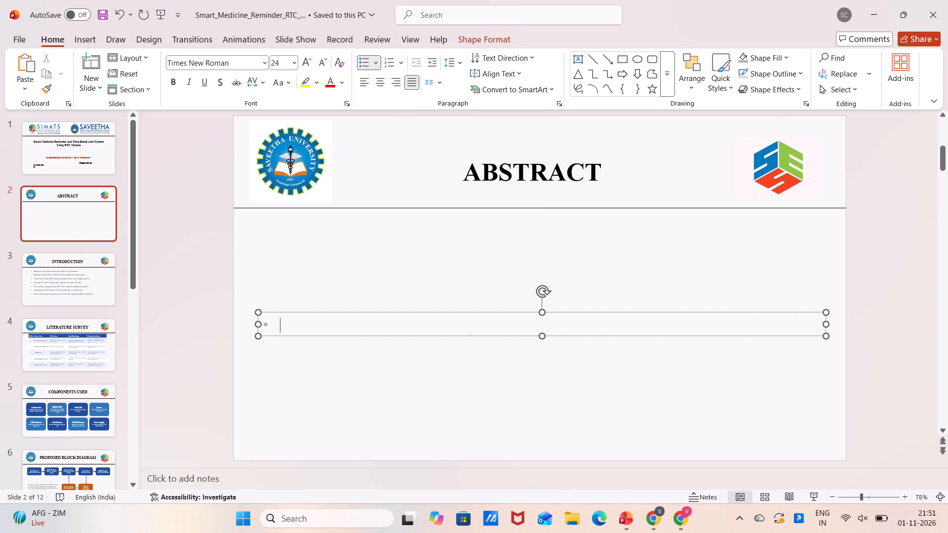
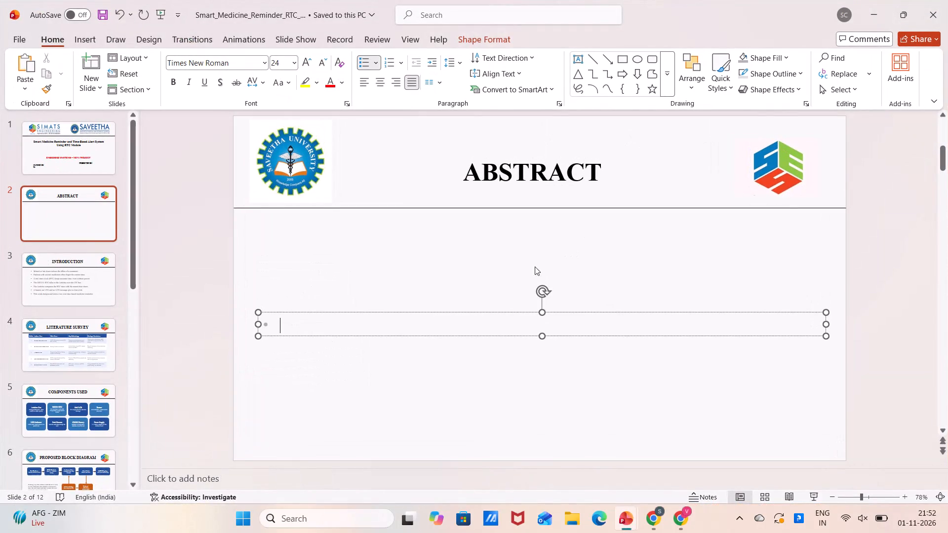
Paste the copied Smart Medicine Reminder System paragraph onto the ABSTRACT slide and move its text box up and toward the slide's left side.
{"action": "left_click", "coordinate": [516, 323]}
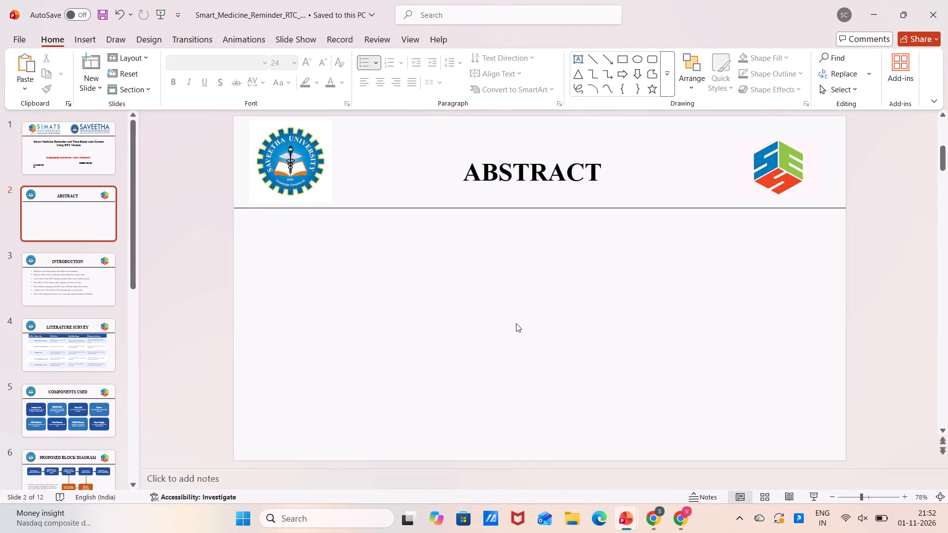
{"action": "key", "text": "ctrl+v"}
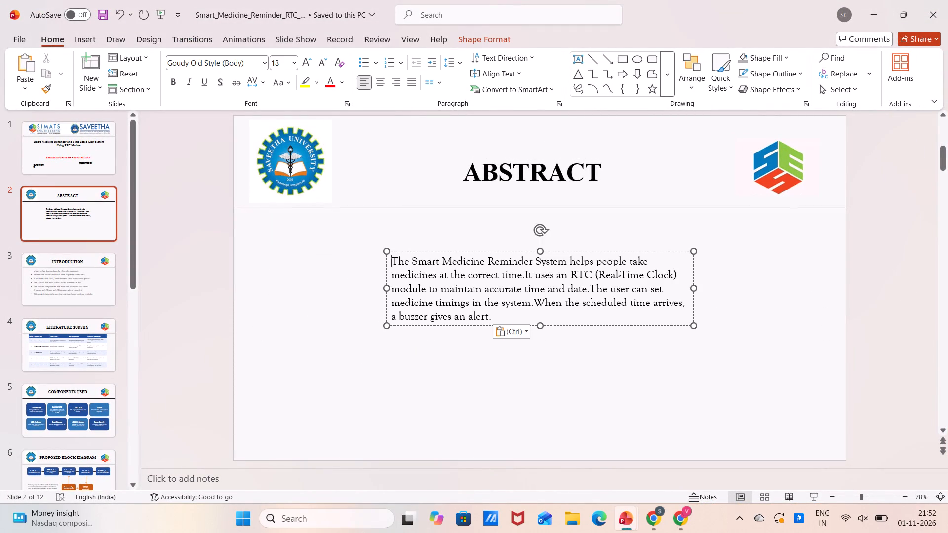
{"action": "left_click_drag", "start_coordinate": [538, 325], "coordinate": [540, 388]}
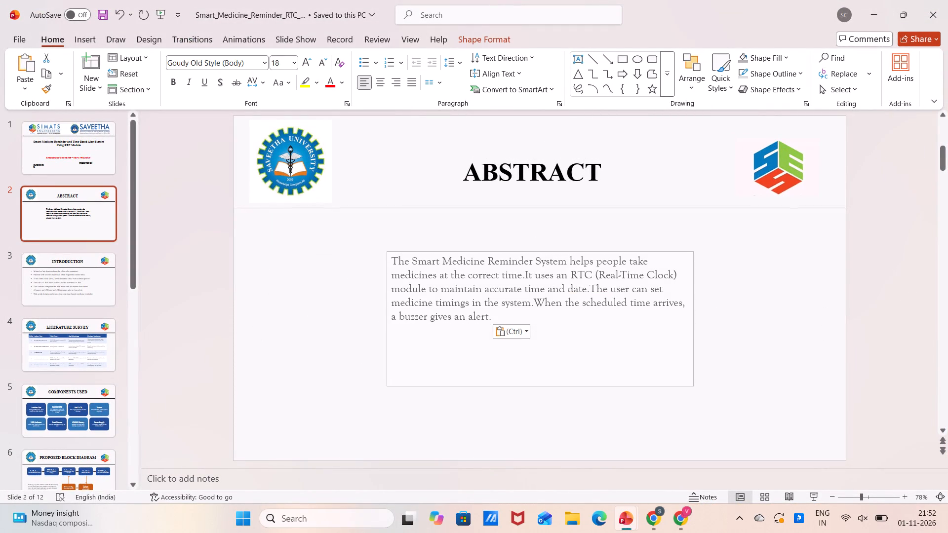
{"action": "left_click_drag", "start_coordinate": [540, 388], "coordinate": [540, 389]}
{"action": "left_click_drag", "start_coordinate": [386, 281], "coordinate": [309, 266]}
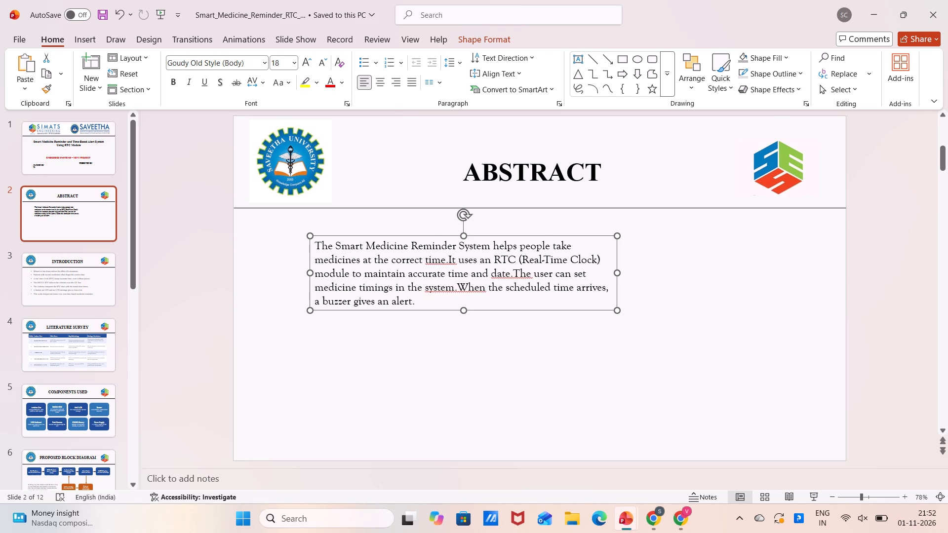
Split the abstract paragraph into separate lines after "correct time", after "date." and after "system.".
{"action": "left_click", "coordinate": [447, 259]}
{"action": "key", "text": "Return"}
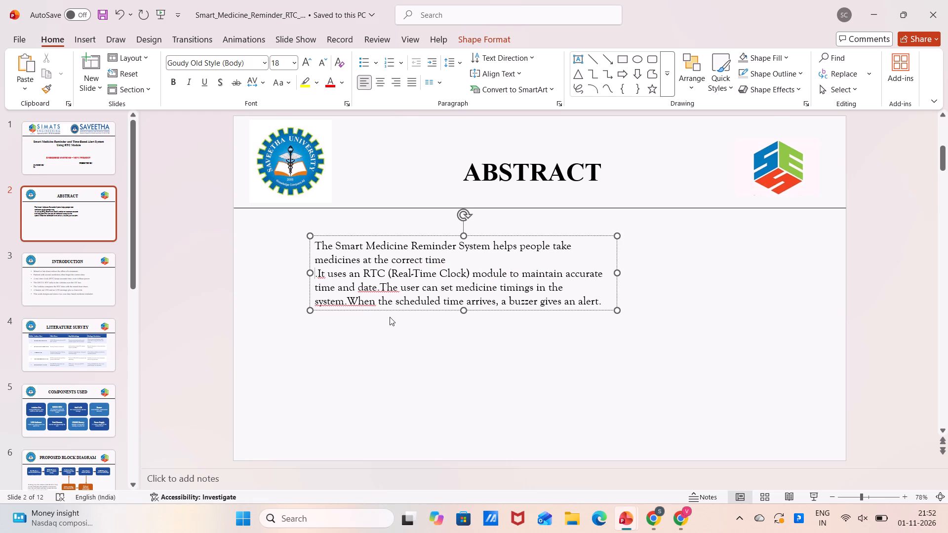
{"action": "left_click", "coordinate": [381, 286]}
{"action": "key", "text": "Return"}
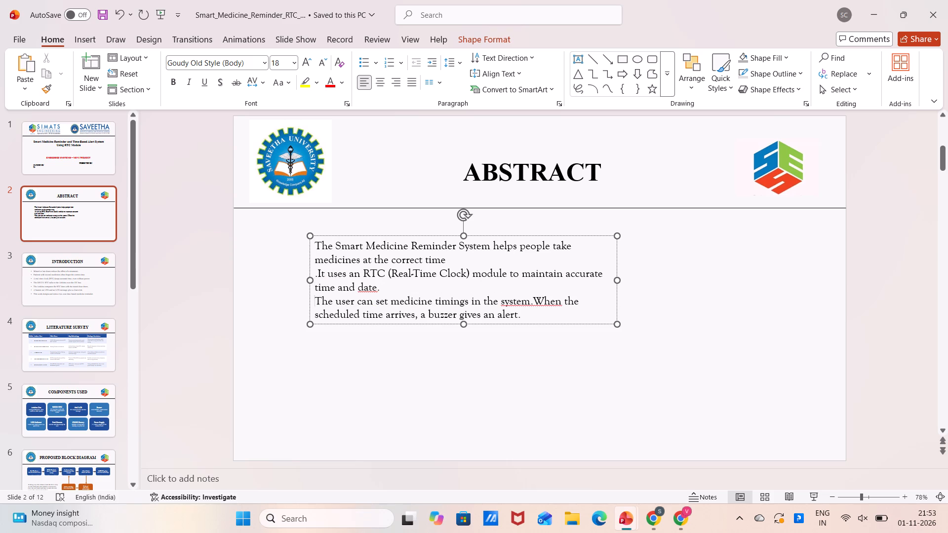
{"action": "left_click", "coordinate": [533, 301]}
{"action": "key", "text": "Return"}
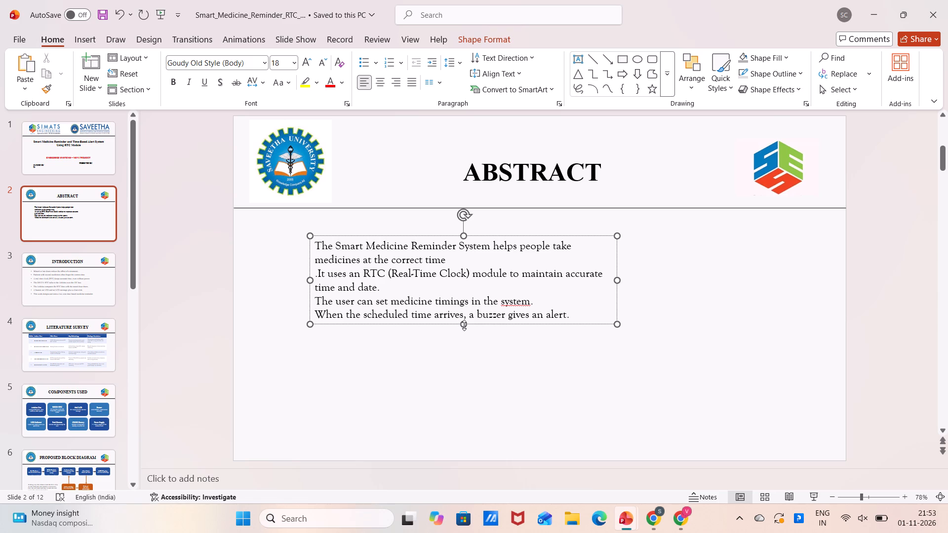
{"action": "left_click_drag", "start_coordinate": [464, 325], "coordinate": [466, 350]}
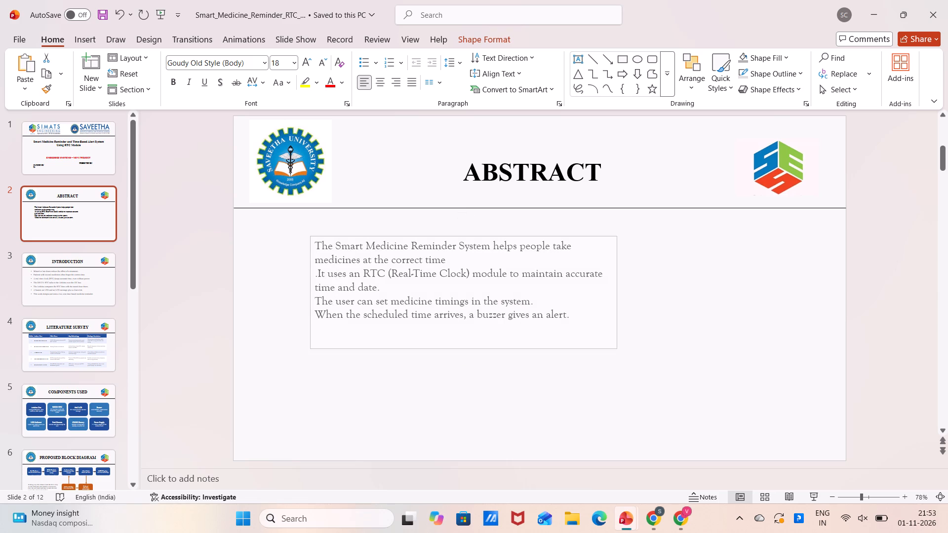
{"action": "left_click_drag", "start_coordinate": [466, 350], "coordinate": [460, 419]}
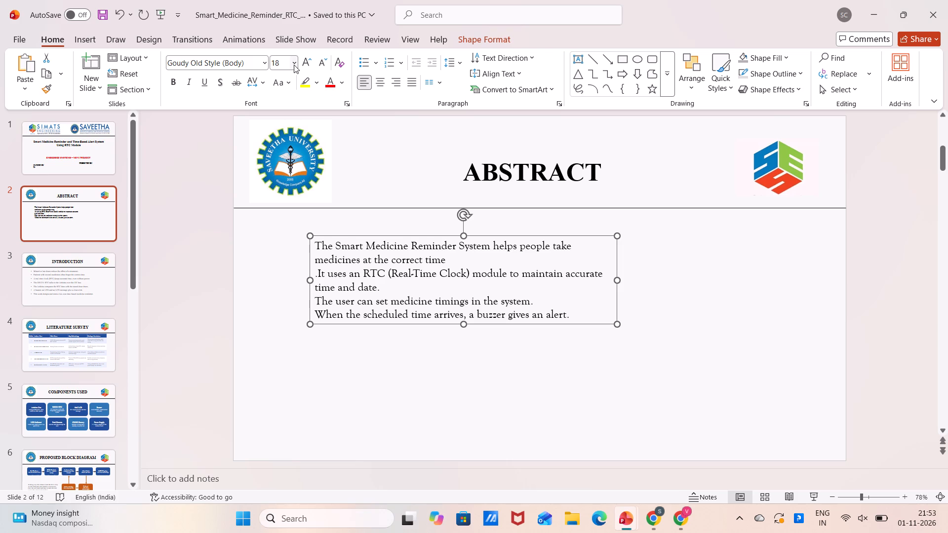
Check the font and size of the body text on the INTRODUCTION slide against the ABSTRACT slide.
{"action": "left_click", "coordinate": [78, 282]}
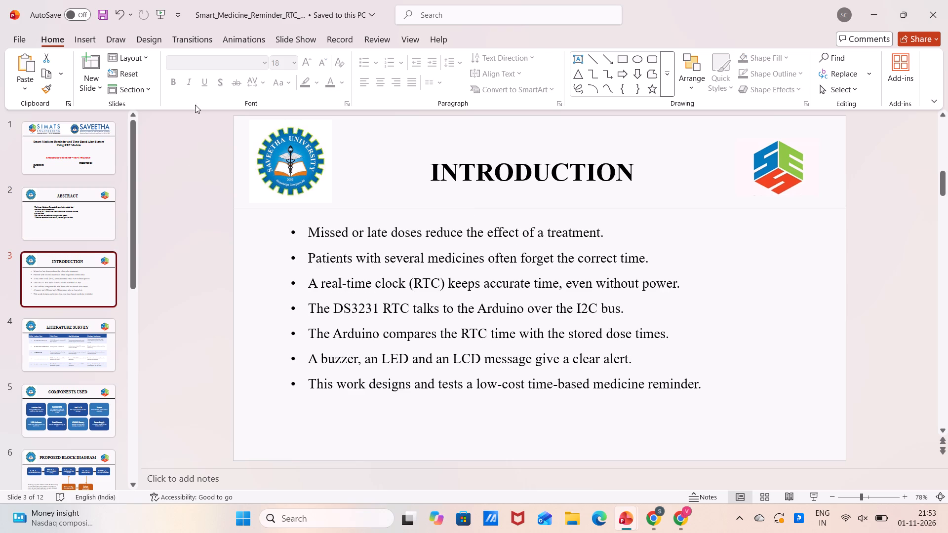
{"action": "left_click", "coordinate": [288, 65]}
{"action": "left_click", "coordinate": [108, 203]}
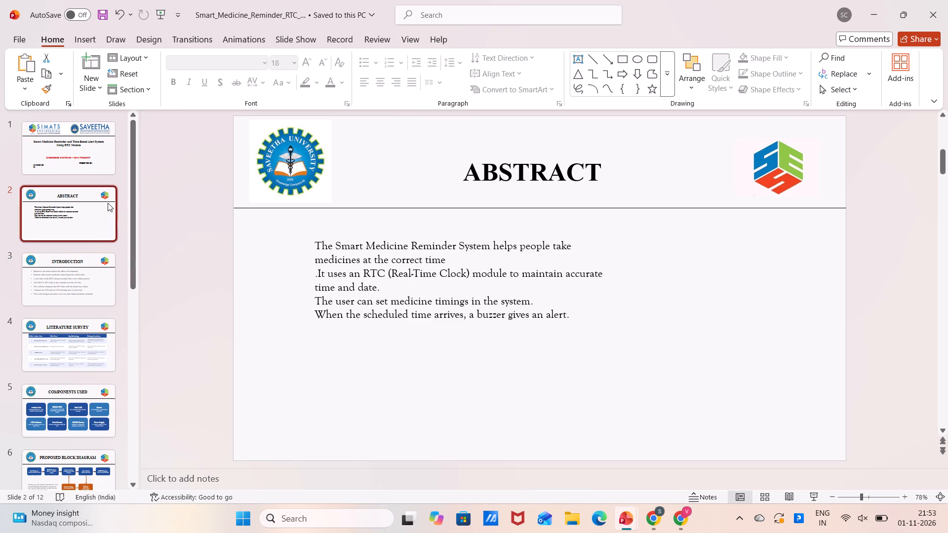
{"action": "left_click", "coordinate": [293, 68]}
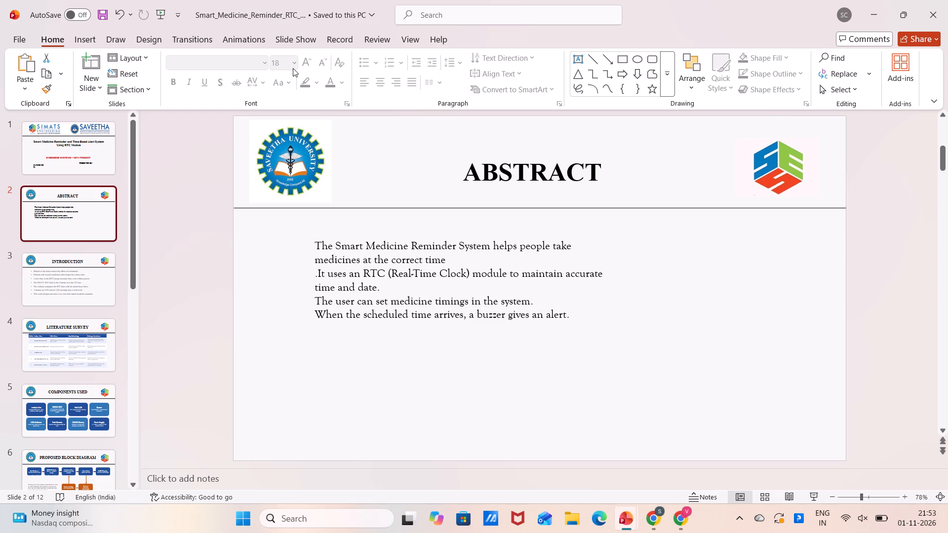
{"action": "left_click", "coordinate": [86, 218]}
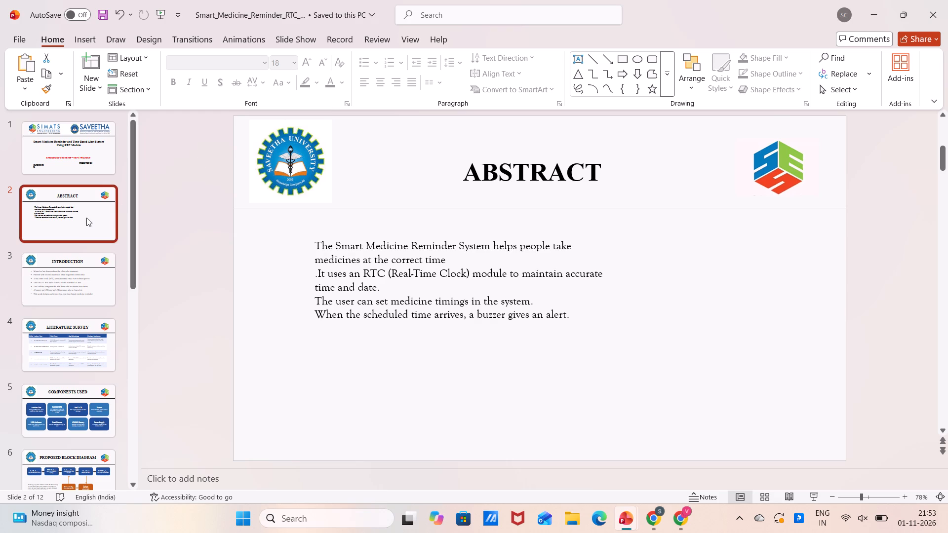
{"action": "left_click_drag", "start_coordinate": [86, 218], "coordinate": [99, 211]}
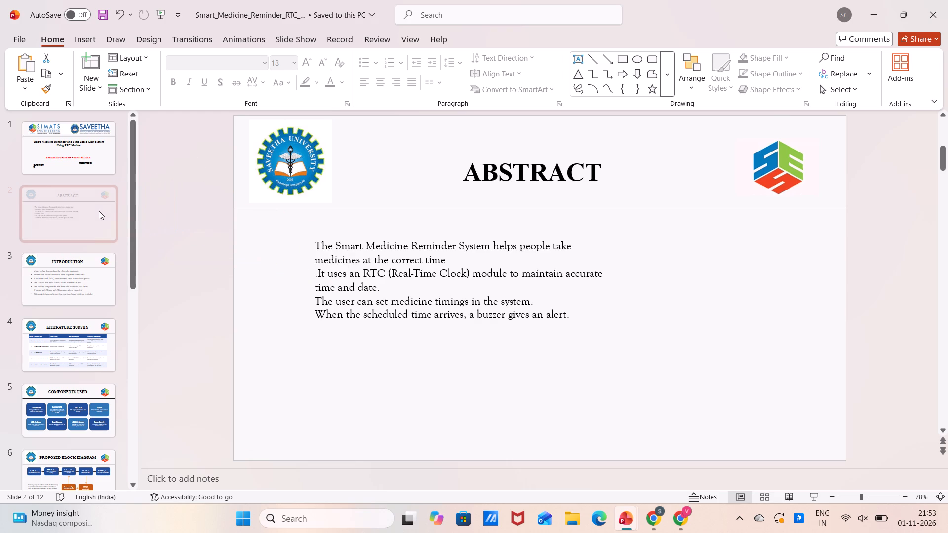
{"action": "left_click", "coordinate": [337, 266]}
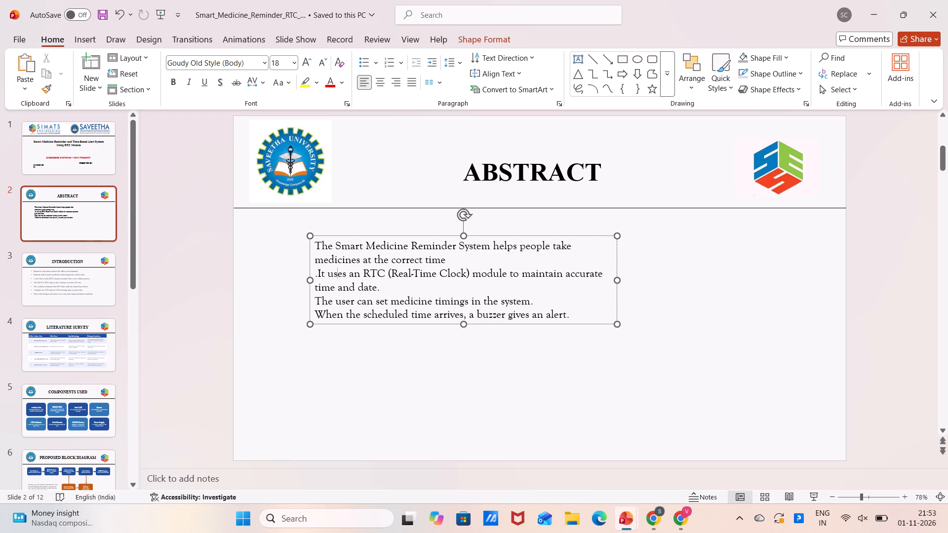
{"action": "left_click", "coordinate": [53, 289]}
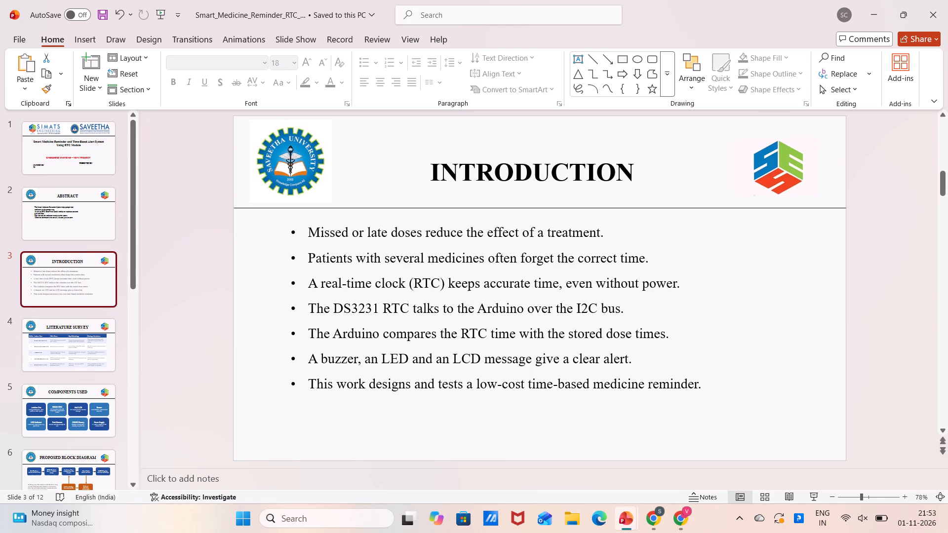
{"action": "left_click", "coordinate": [398, 337]}
Set the font size of "Real-Time" in the abstract text to 28.
{"action": "left_click", "coordinate": [70, 209]}
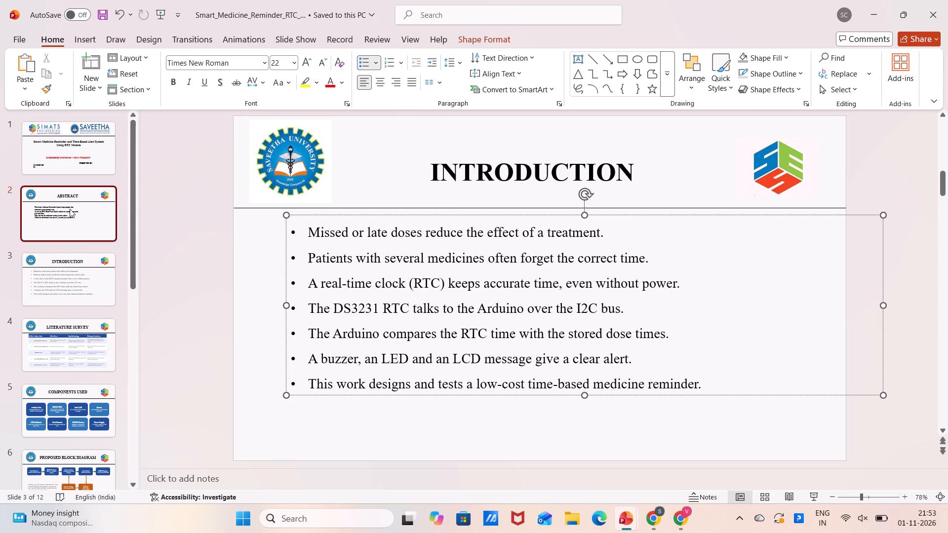
{"action": "left_click", "coordinate": [417, 273]}
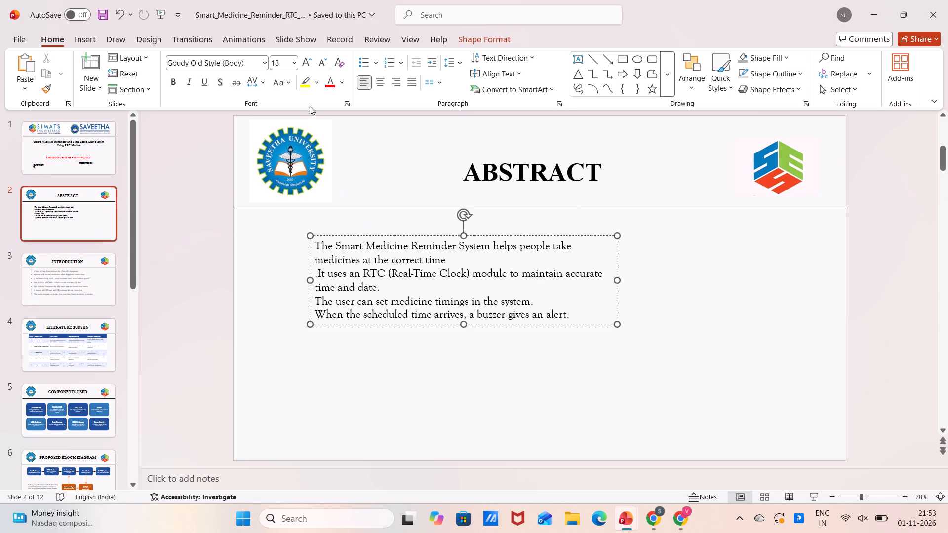
{"action": "left_click", "coordinate": [290, 65]}
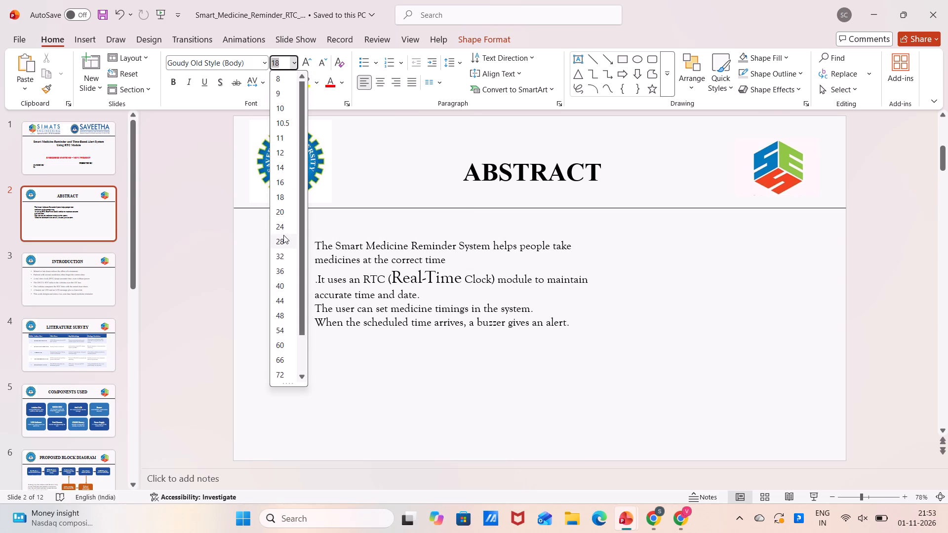
{"action": "left_click", "coordinate": [283, 235]}
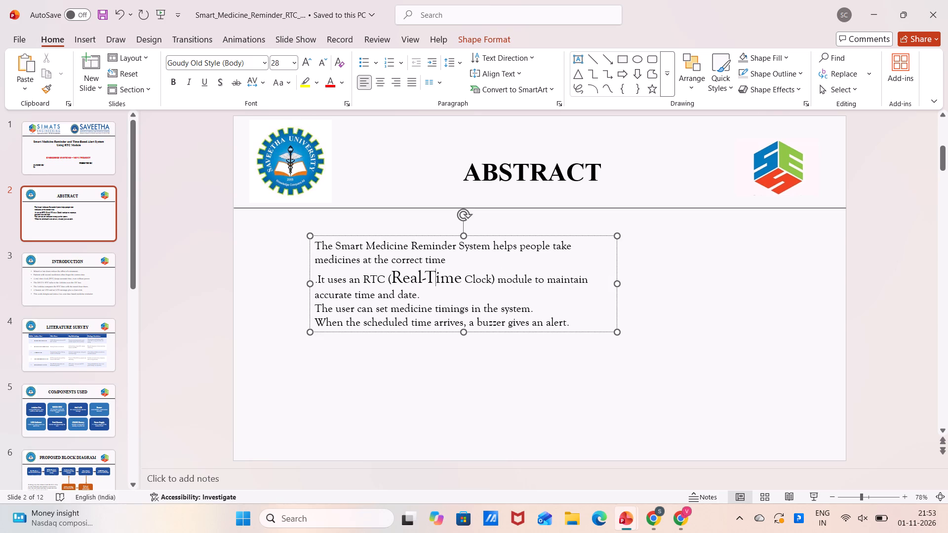
Widen the abstract text box toward the slide's right side until the "It uses an RTC" sentence fits on one line.
{"action": "left_click_drag", "start_coordinate": [619, 281], "coordinate": [672, 288]}
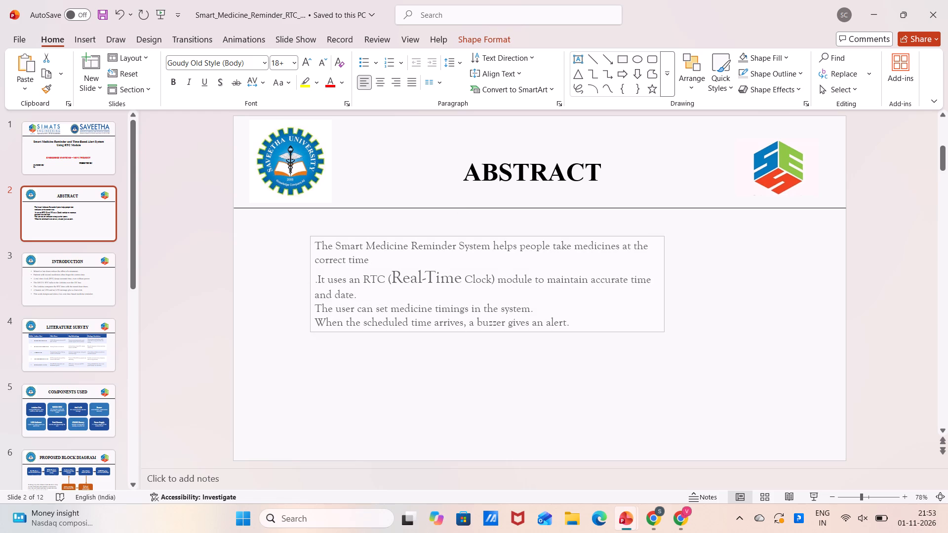
{"action": "left_click_drag", "start_coordinate": [672, 288], "coordinate": [702, 287]}
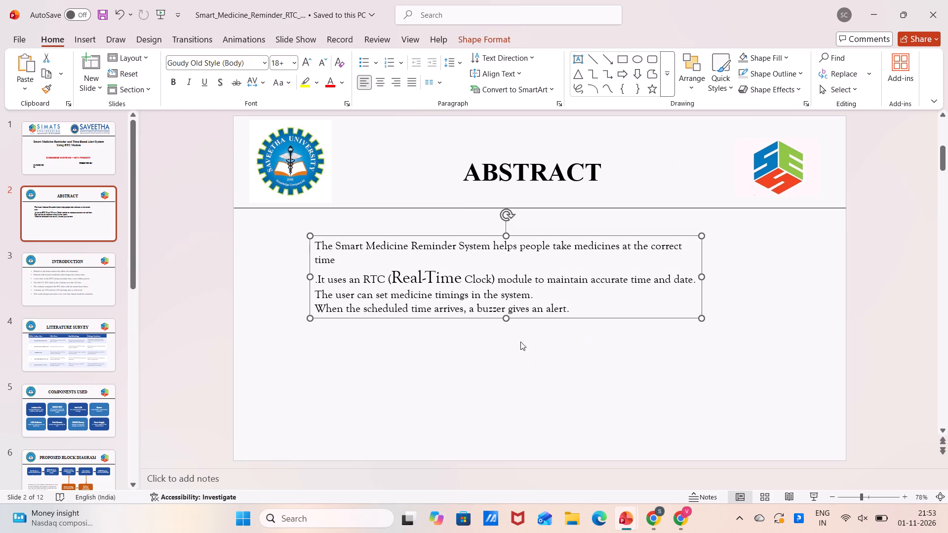
{"action": "left_click", "coordinate": [506, 317]}
{"action": "left_click_drag", "start_coordinate": [506, 317], "coordinate": [503, 335]}
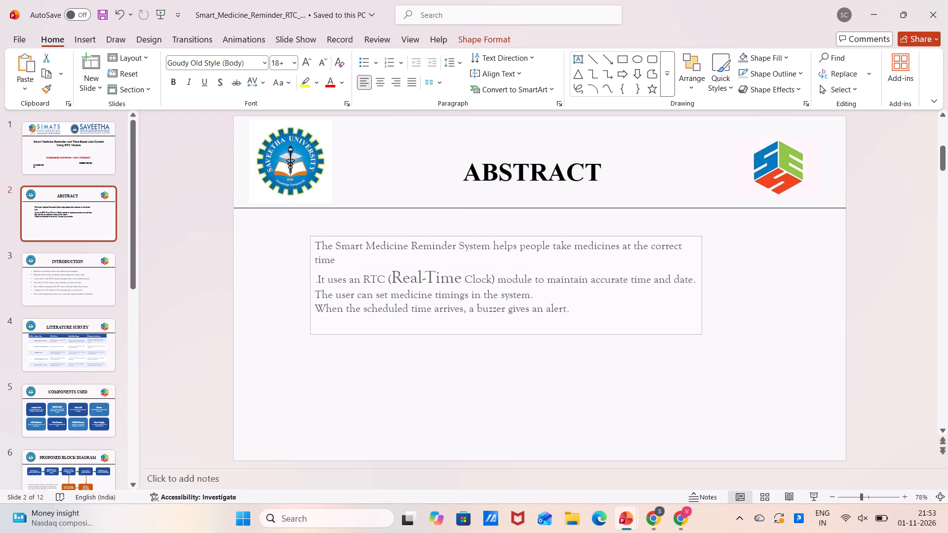
{"action": "left_click_drag", "start_coordinate": [503, 335], "coordinate": [495, 389]}
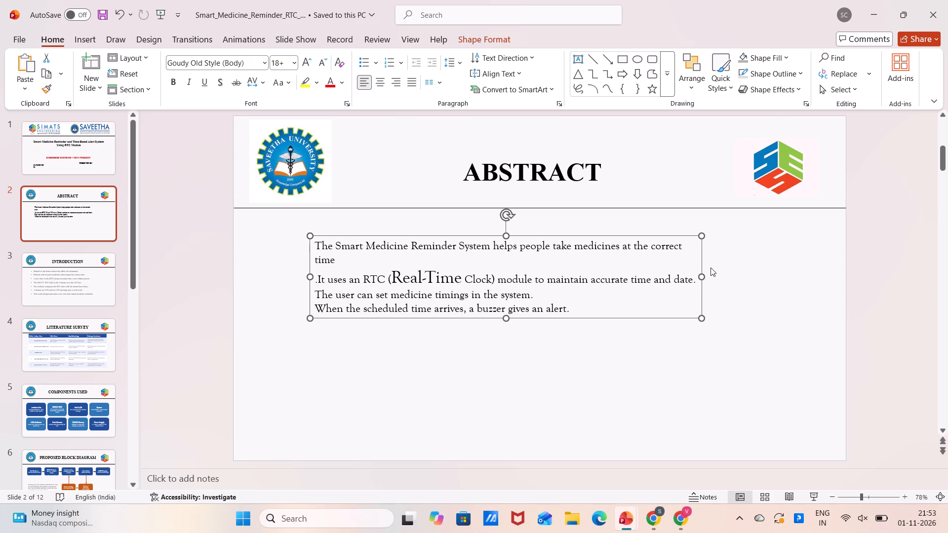
Insert a line break before the period after "time and date" and a blank line after the medicine timings sentence.
{"action": "left_click", "coordinate": [694, 280]}
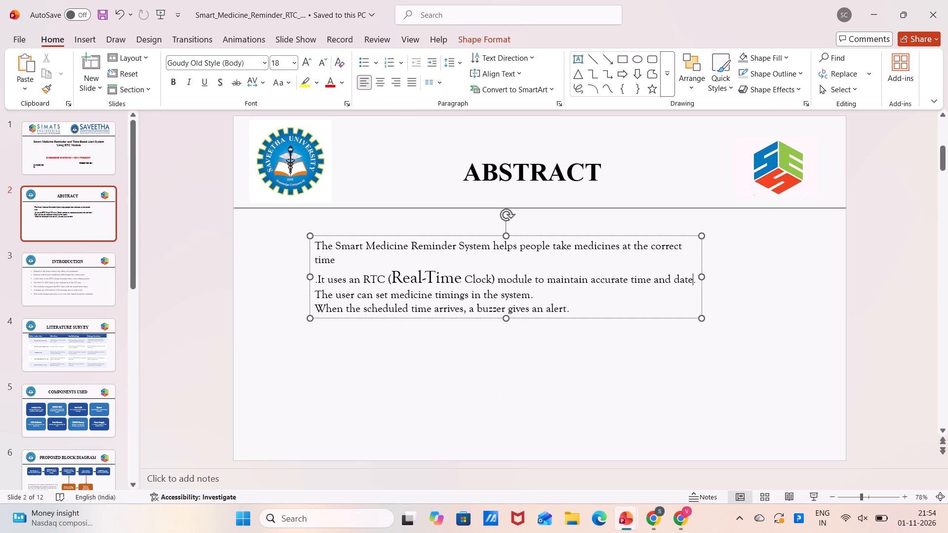
{"action": "key", "text": "Return"}
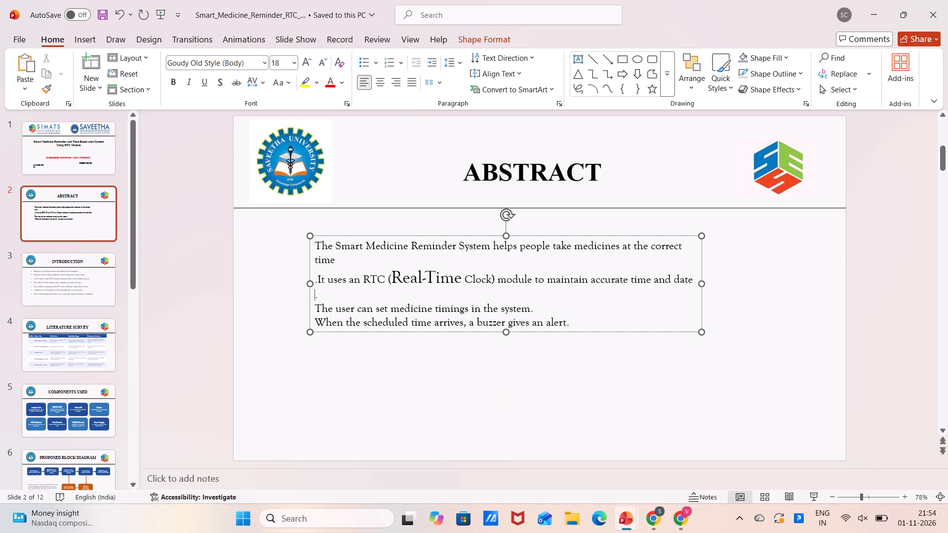
{"action": "left_click", "coordinate": [539, 308]}
{"action": "key", "text": "Return"}
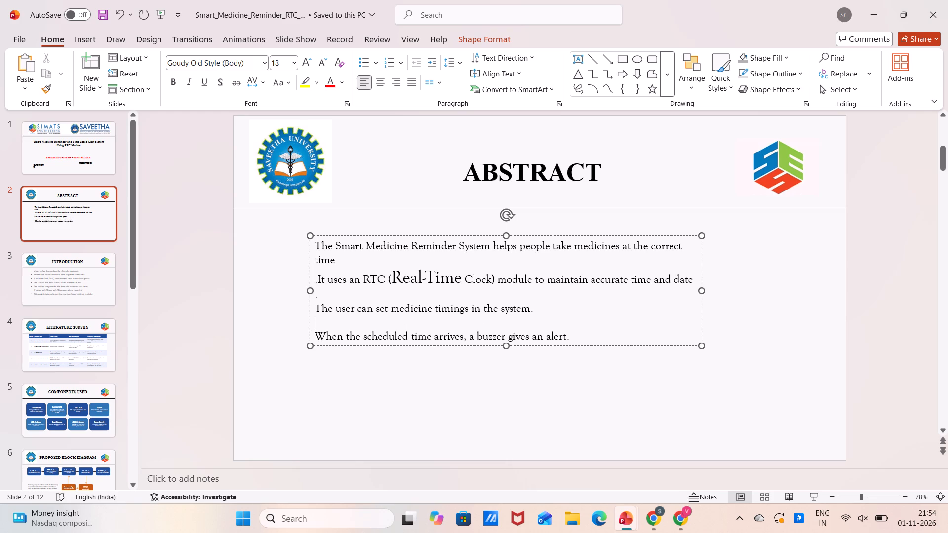
Extend the abstract text box toward the slide's left side until the first sentence fits on one line.
{"action": "left_click_drag", "start_coordinate": [311, 293], "coordinate": [298, 289]}
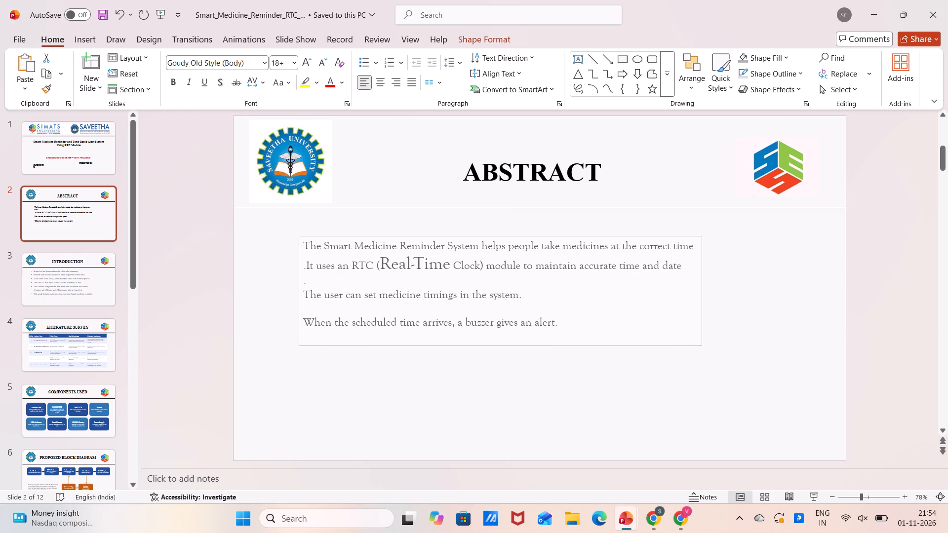
{"action": "left_click_drag", "start_coordinate": [298, 289], "coordinate": [286, 287]}
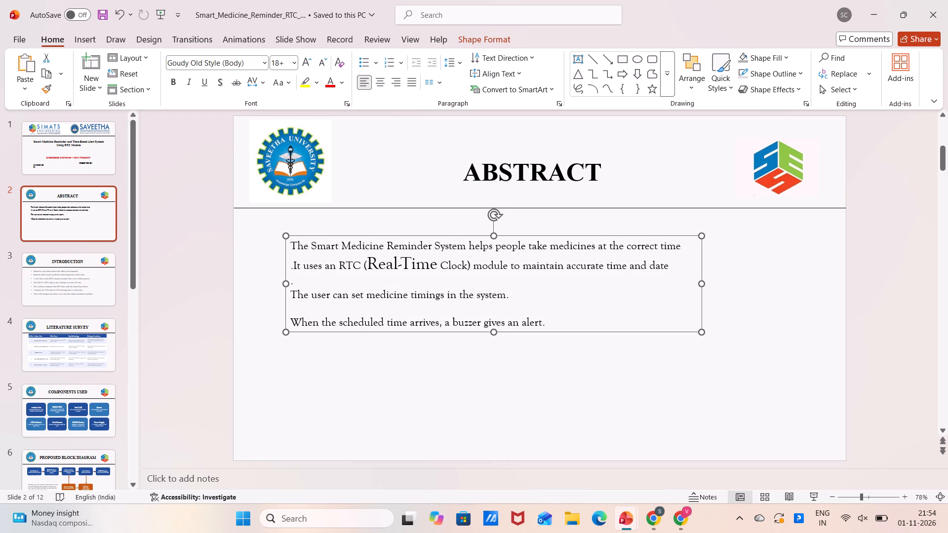
{"action": "left_click_drag", "start_coordinate": [490, 315], "coordinate": [486, 331]}
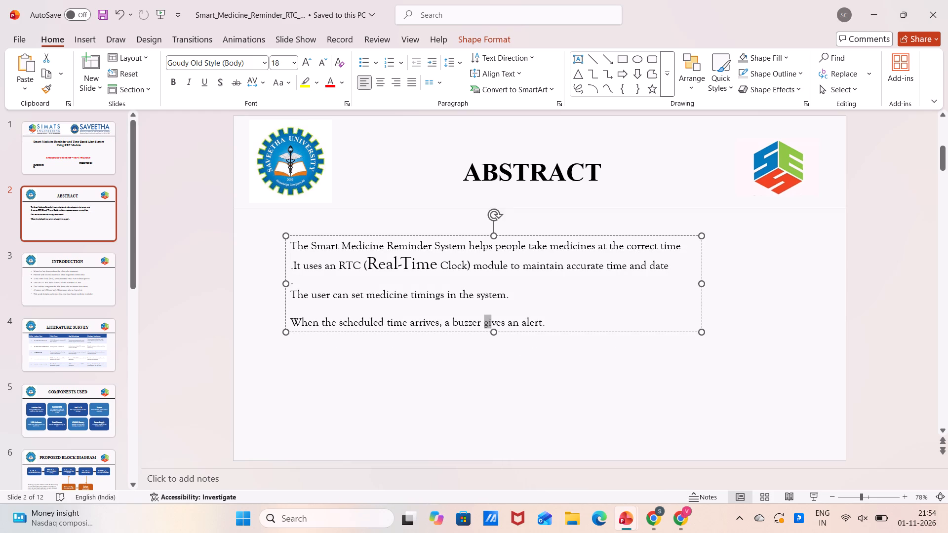
{"action": "left_click_drag", "start_coordinate": [486, 331], "coordinate": [485, 328]}
Set the font size of the abstract's first sentence, including its last word "time", to 24.
{"action": "left_click_drag", "start_coordinate": [297, 249], "coordinate": [652, 237]}
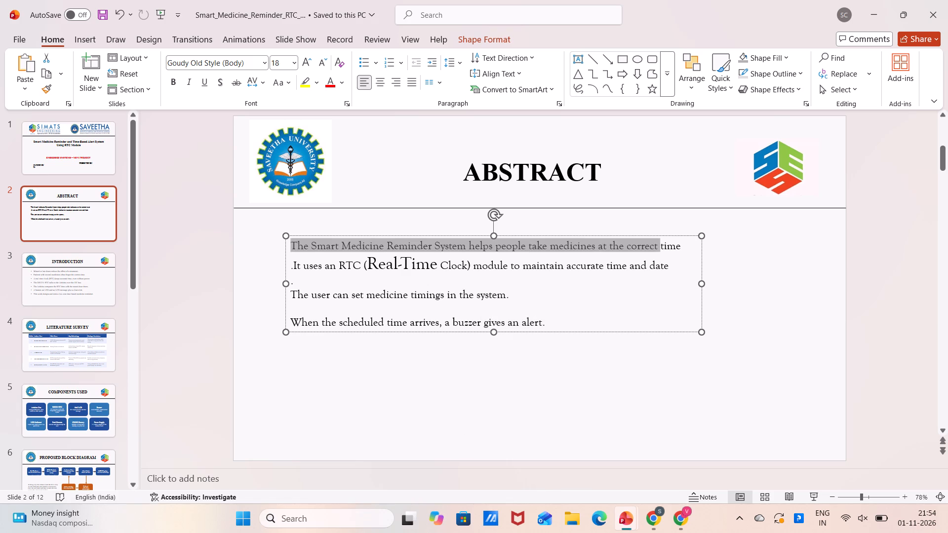
{"action": "left_click_drag", "start_coordinate": [652, 237], "coordinate": [656, 239]}
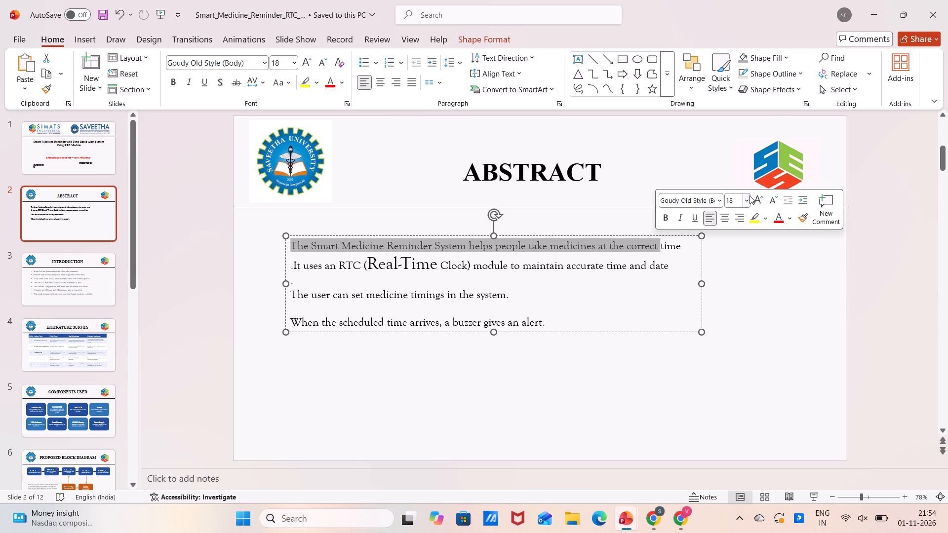
{"action": "left_click", "coordinate": [746, 199]}
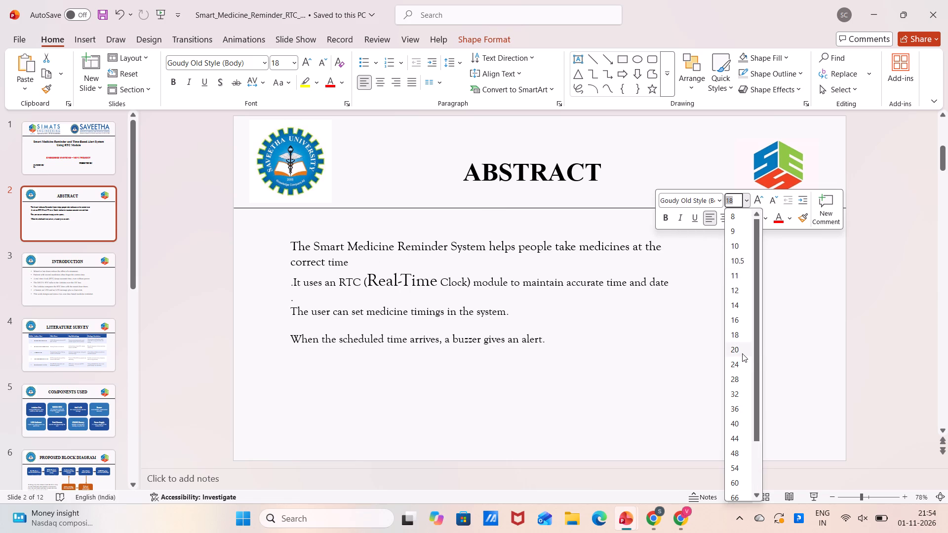
{"action": "left_click", "coordinate": [742, 361]}
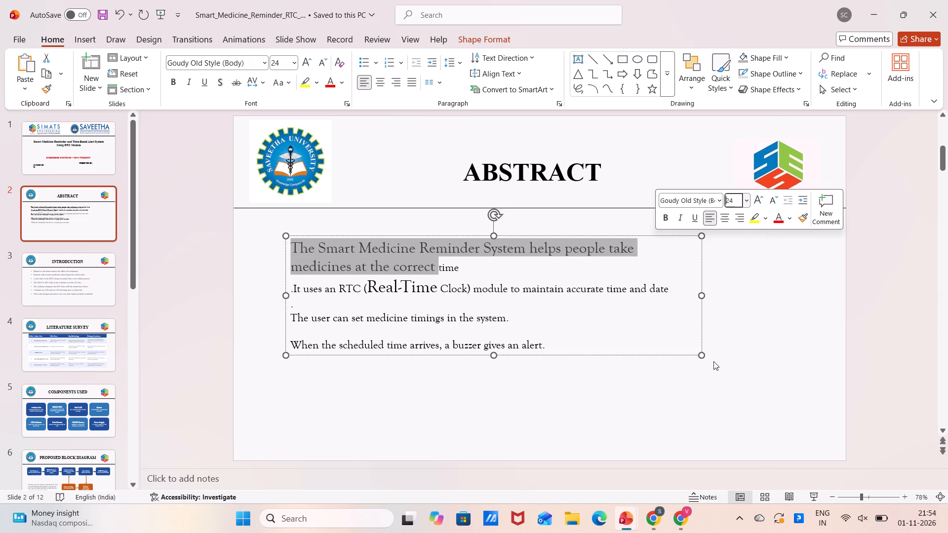
{"action": "left_click", "coordinate": [472, 264]}
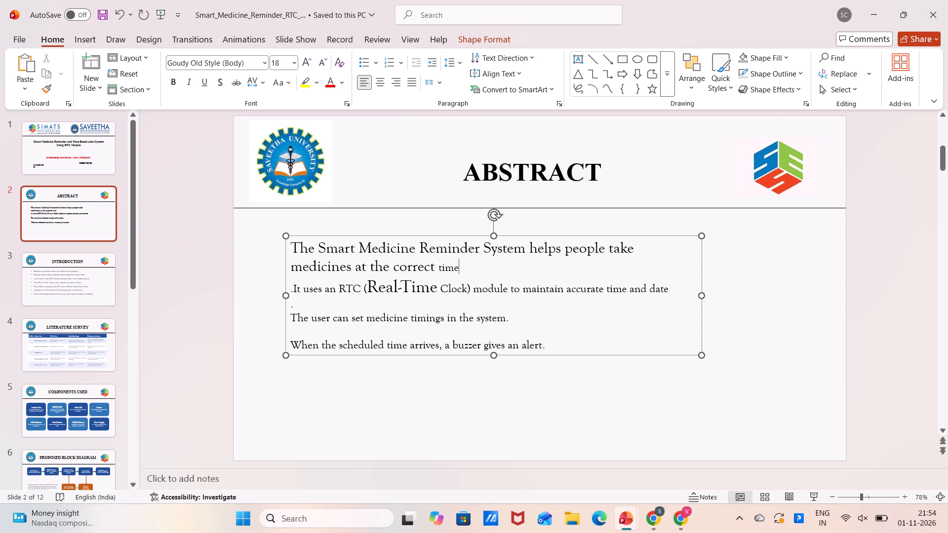
{"action": "left_click_drag", "start_coordinate": [438, 270], "coordinate": [460, 270]}
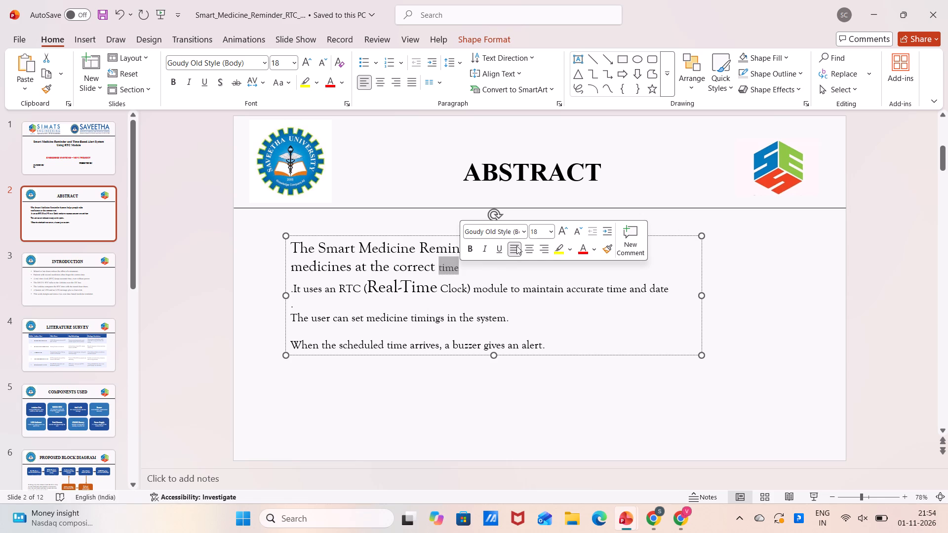
{"action": "left_click", "coordinate": [553, 234]}
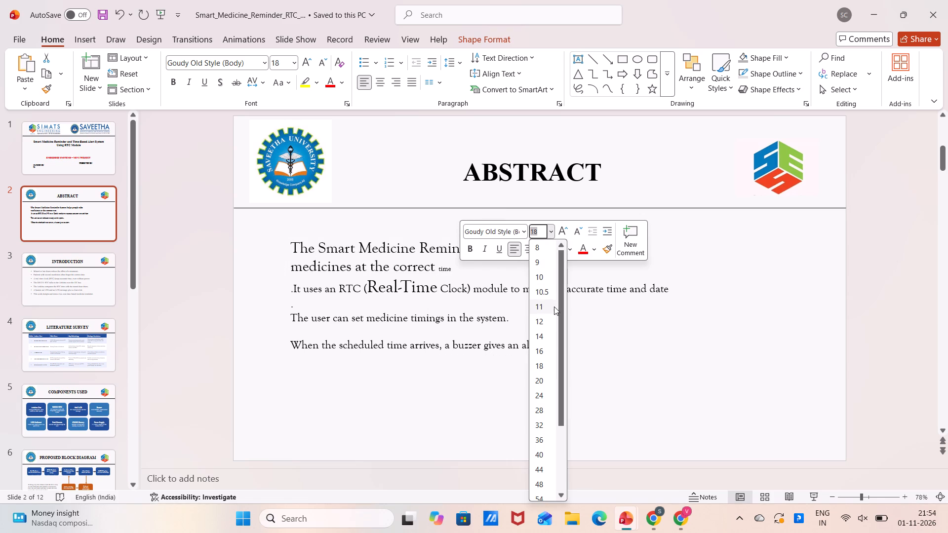
{"action": "left_click", "coordinate": [543, 388]}
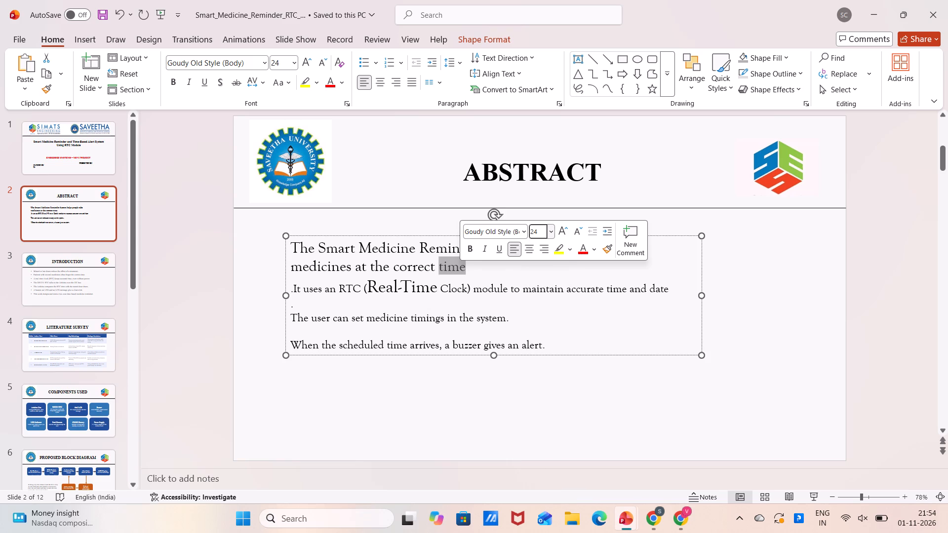
Set the font size of the remaining abstract text, from "It uses an RTC" to "gives an alert", to 24.
{"action": "left_click_drag", "start_coordinate": [295, 288], "coordinate": [557, 291]}
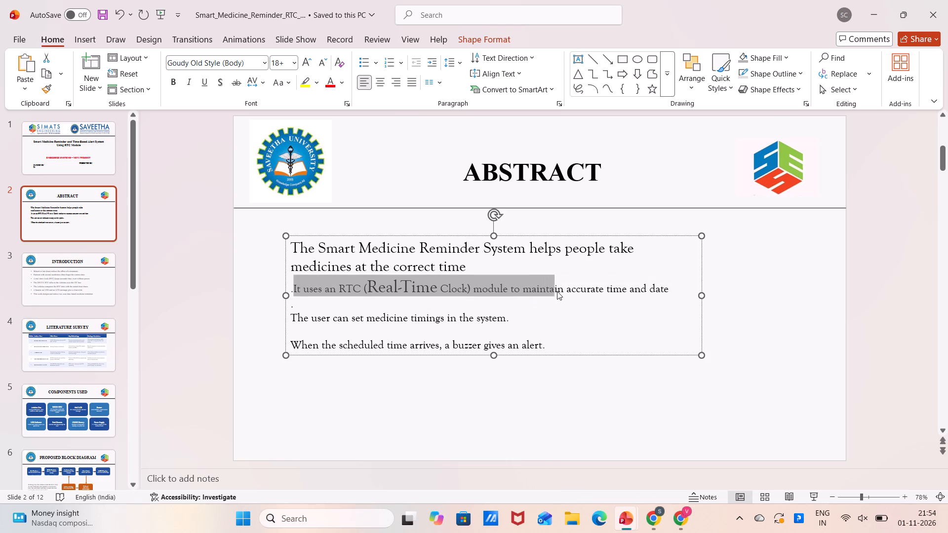
{"action": "left_click_drag", "start_coordinate": [557, 291], "coordinate": [665, 346]}
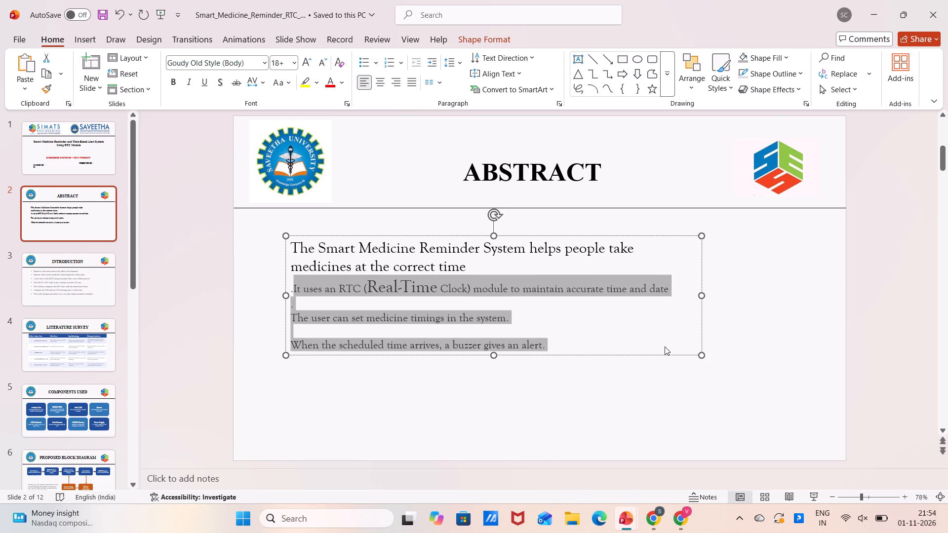
{"action": "left_click_drag", "start_coordinate": [665, 346], "coordinate": [665, 342]}
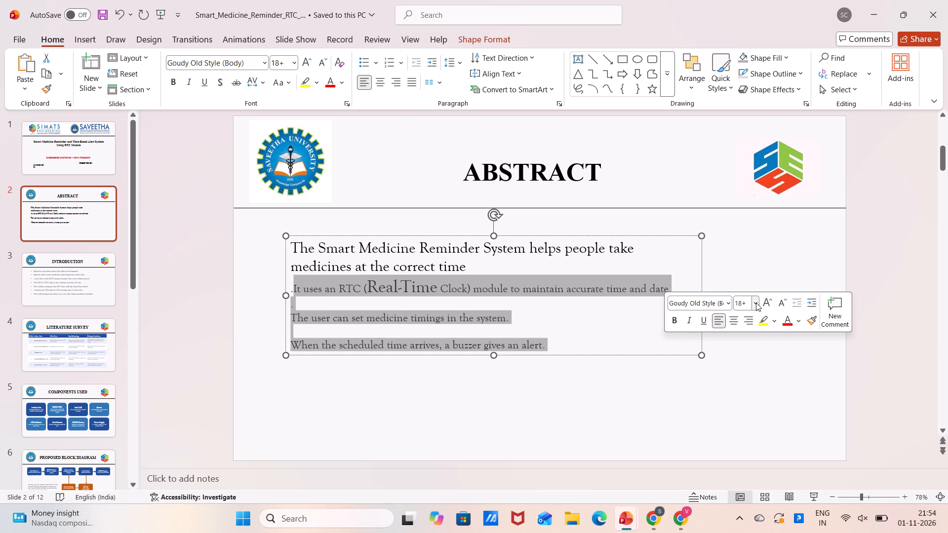
{"action": "left_click", "coordinate": [756, 303]}
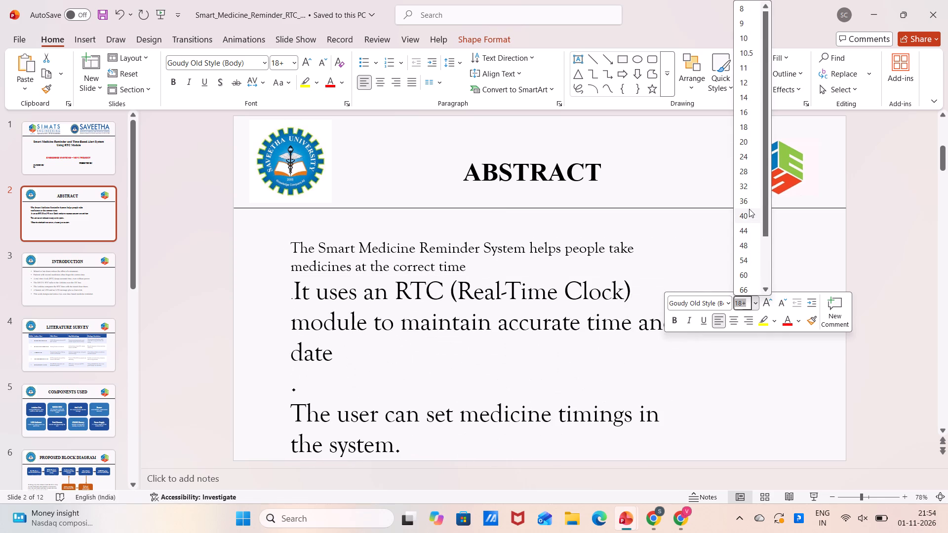
{"action": "left_click", "coordinate": [739, 152]}
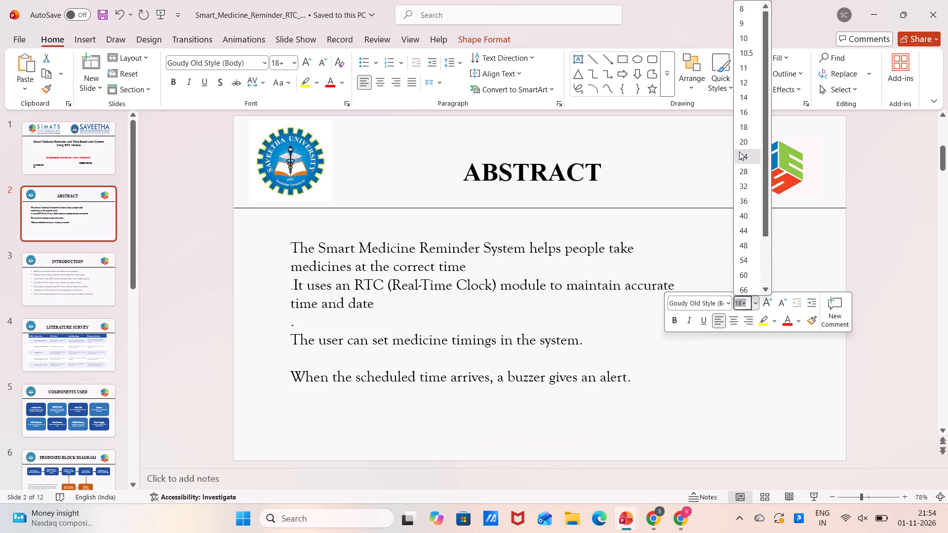
Remove the stray period line after "time and date" and the blank line after the medicine timings sentence.
{"action": "left_click", "coordinate": [400, 324]}
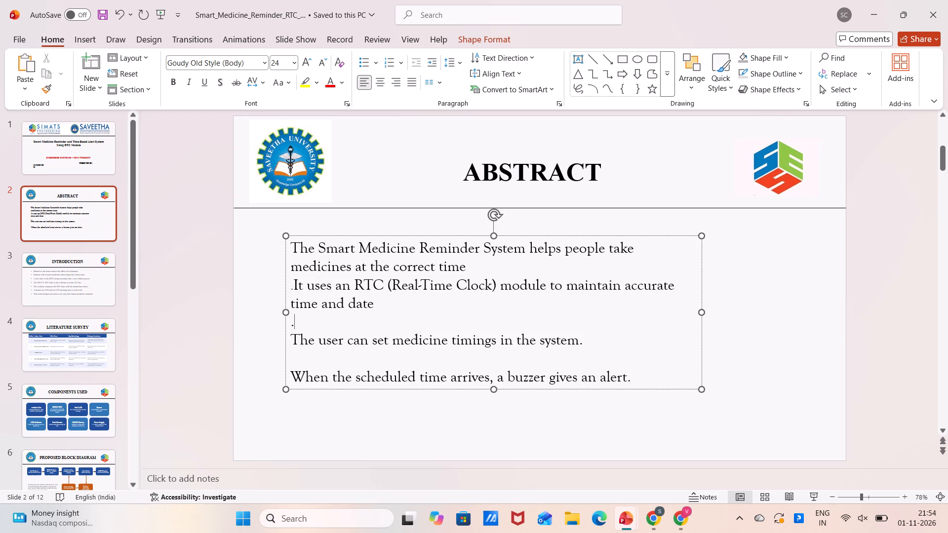
{"action": "key", "text": "BackSpace"}
{"action": "key", "text": "BackSpace"}
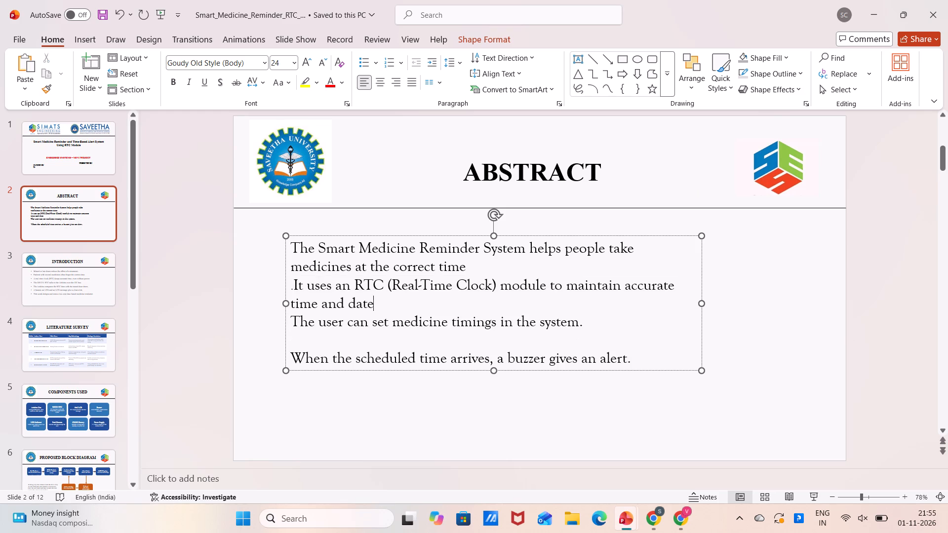
{"action": "left_click", "coordinate": [400, 339]}
{"action": "key", "text": "BackSpace"}
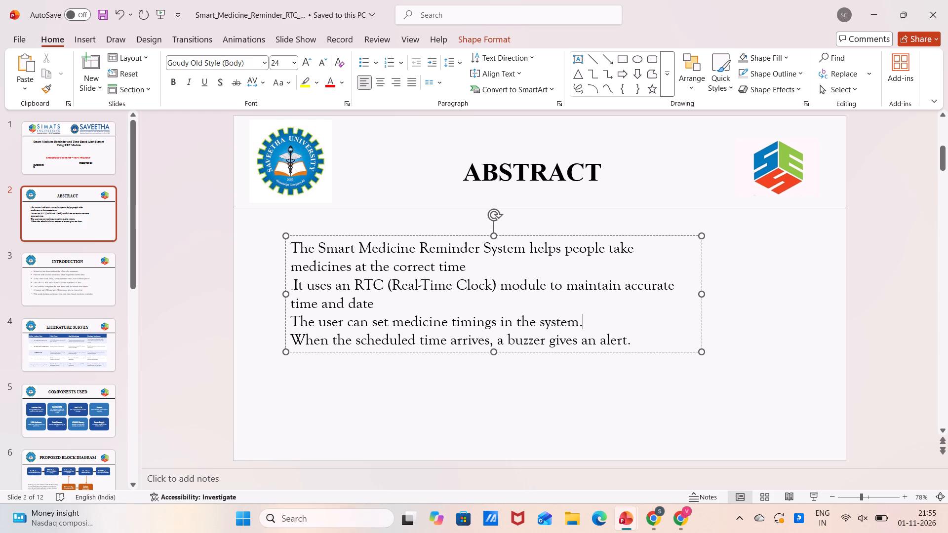
Move the abstract text box slightly down and to the right on the slide.
{"action": "left_click", "coordinate": [499, 355]}
{"action": "left_click_drag", "start_coordinate": [499, 355], "coordinate": [508, 374]}
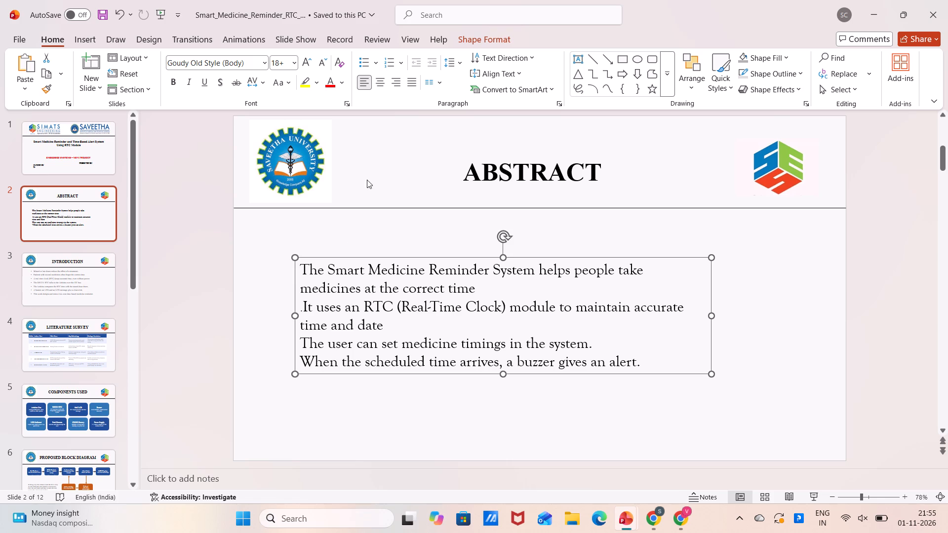
Apply filled round bullets to all the paragraphs in the abstract text box.
{"action": "left_click", "coordinate": [375, 61]}
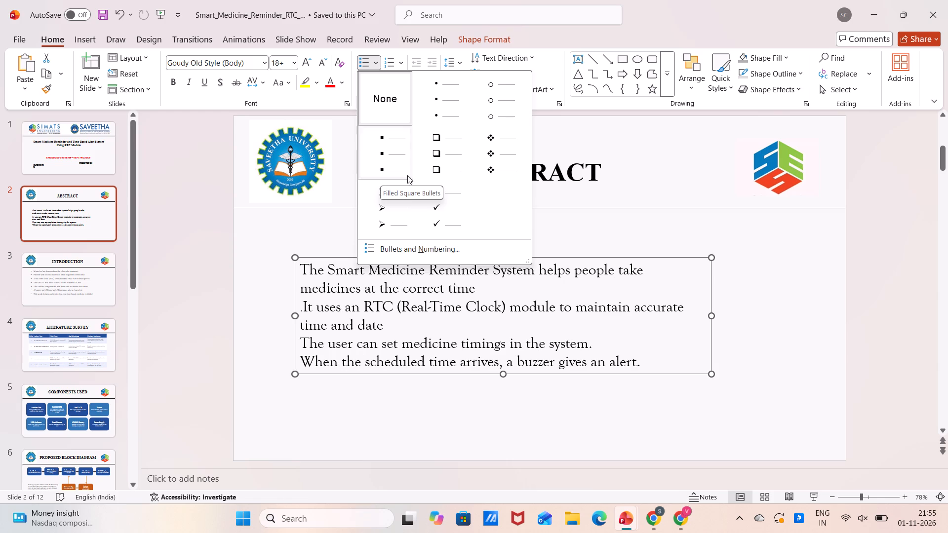
{"action": "left_click", "coordinate": [432, 97]}
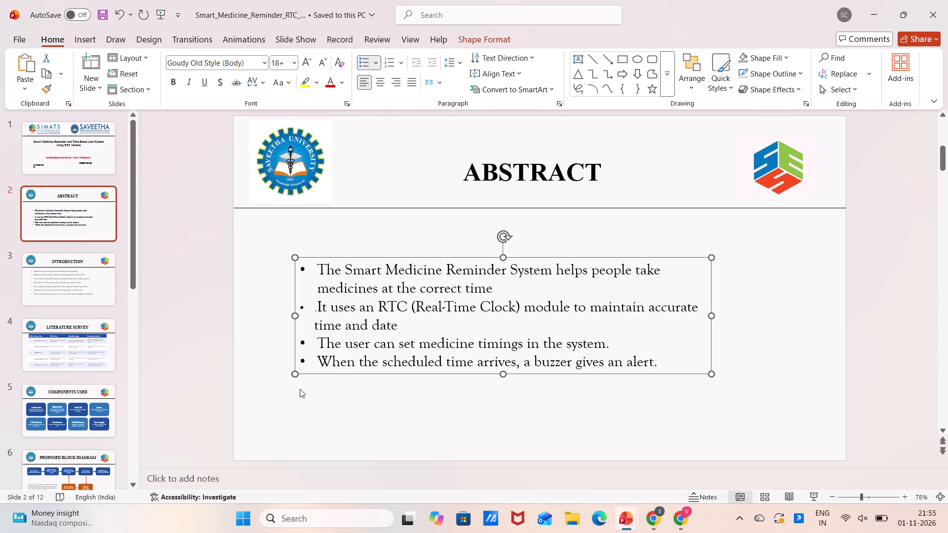
Go to the INTRODUCTION slide.
{"action": "left_click", "coordinate": [95, 301]}
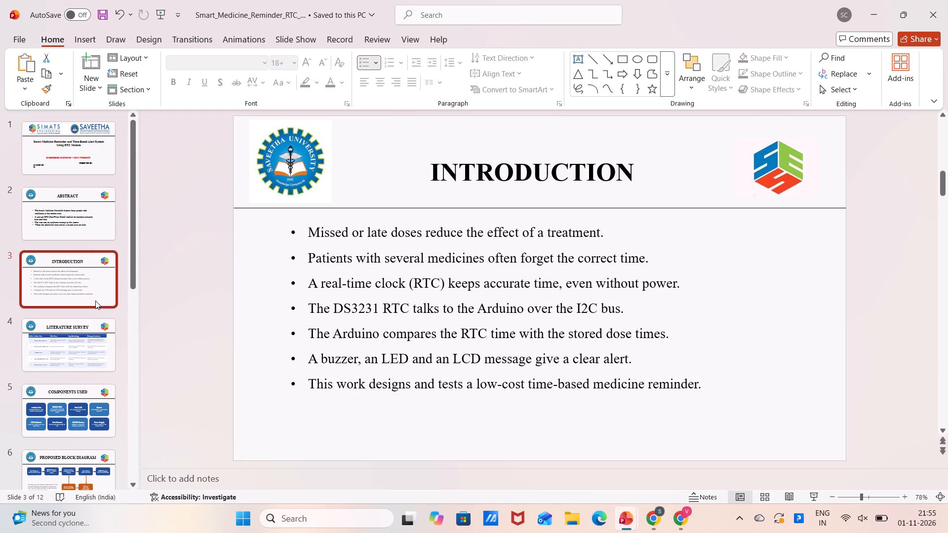
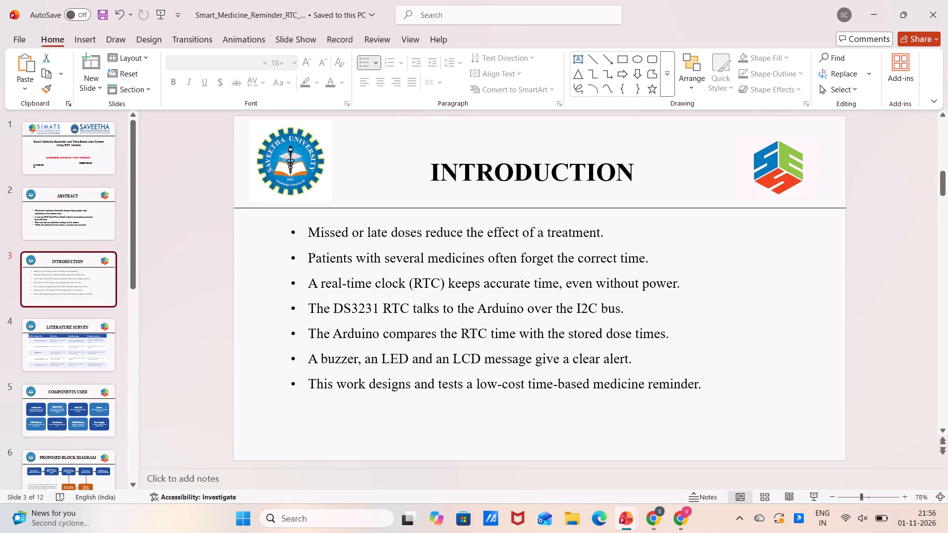
Replace "Patients with" at the start of the second INTRODUCTION bullet with "When the".
{"action": "left_click_drag", "start_coordinate": [308, 259], "coordinate": [376, 267]}
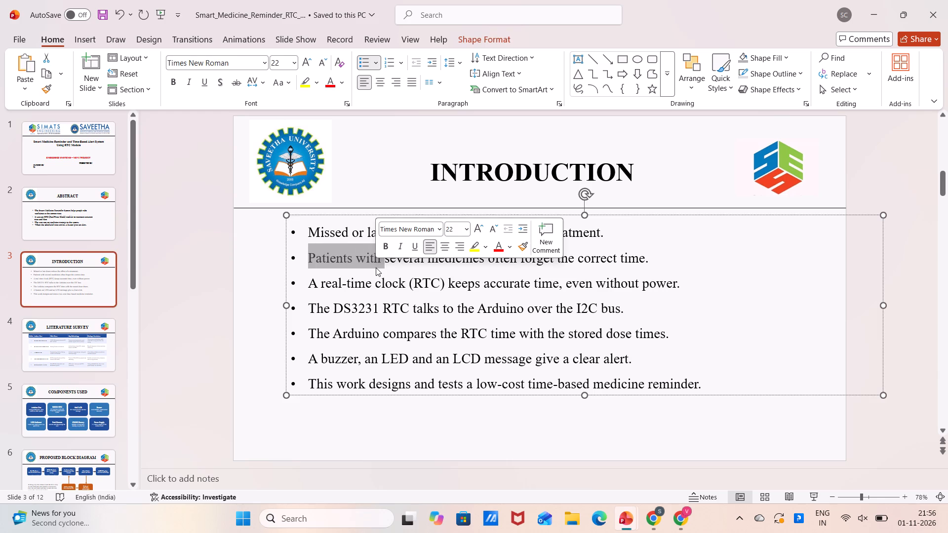
{"action": "key", "text": "BackSpace"}
{"action": "key", "text": "w"}
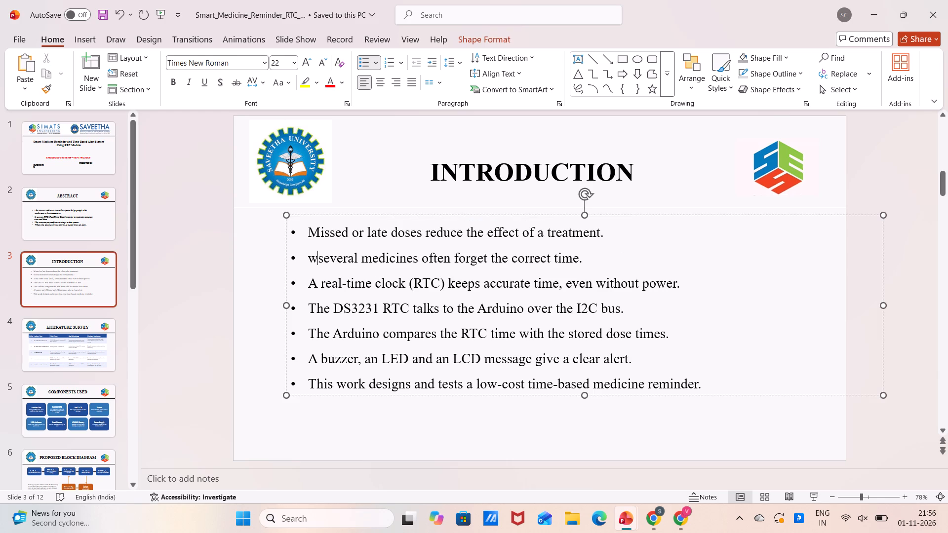
{"action": "type", "text": "hen"}
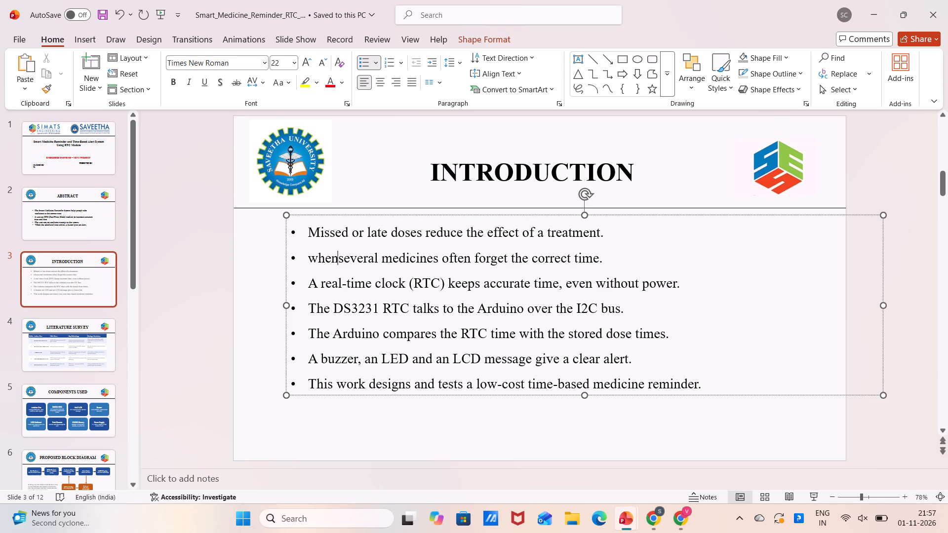
{"action": "key", "text": "space"}
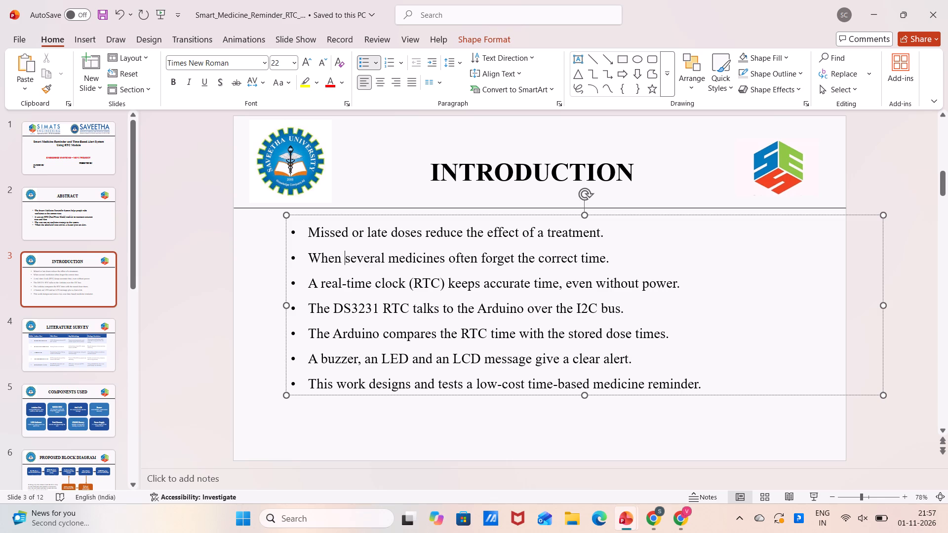
{"action": "type", "text": "the"}
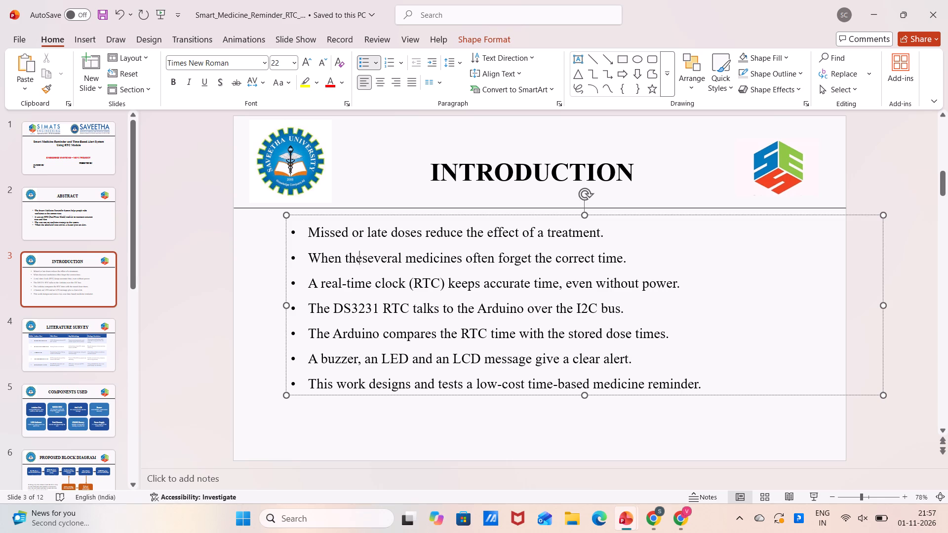
{"action": "key", "text": "space"}
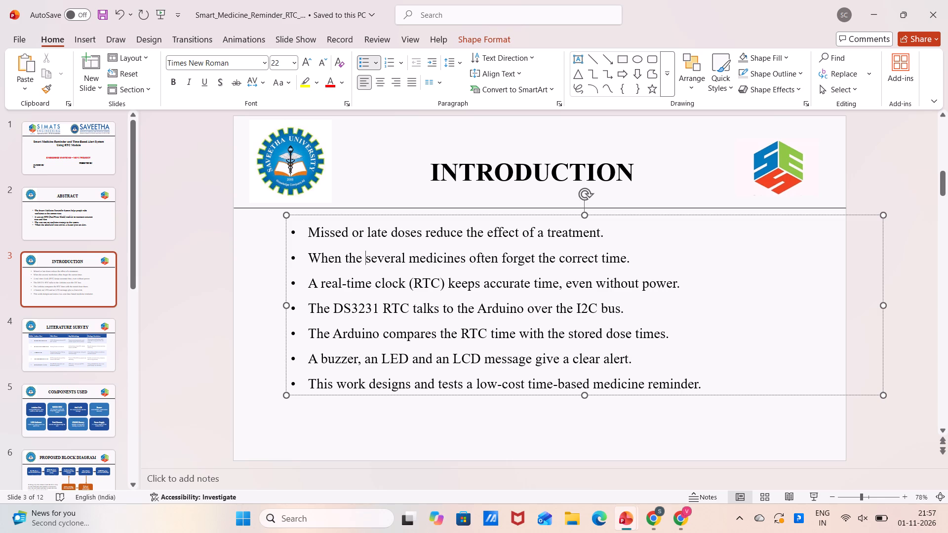
Delete the last two INTRODUCTION bullets, about the buzzer, LED and LCD alert and the low-cost time-based medicine reminder.
{"action": "left_click_drag", "start_coordinate": [310, 360], "coordinate": [338, 359]}
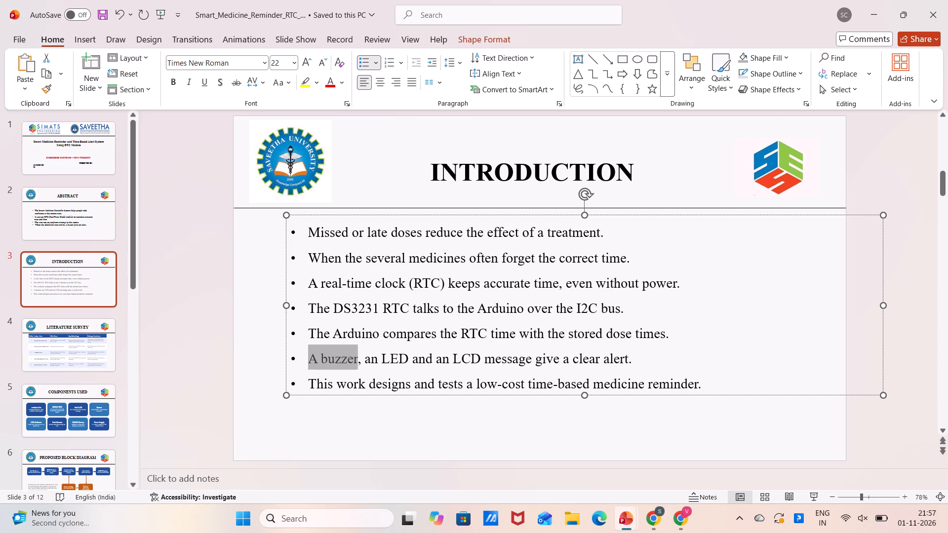
{"action": "left_click_drag", "start_coordinate": [338, 359], "coordinate": [535, 405]}
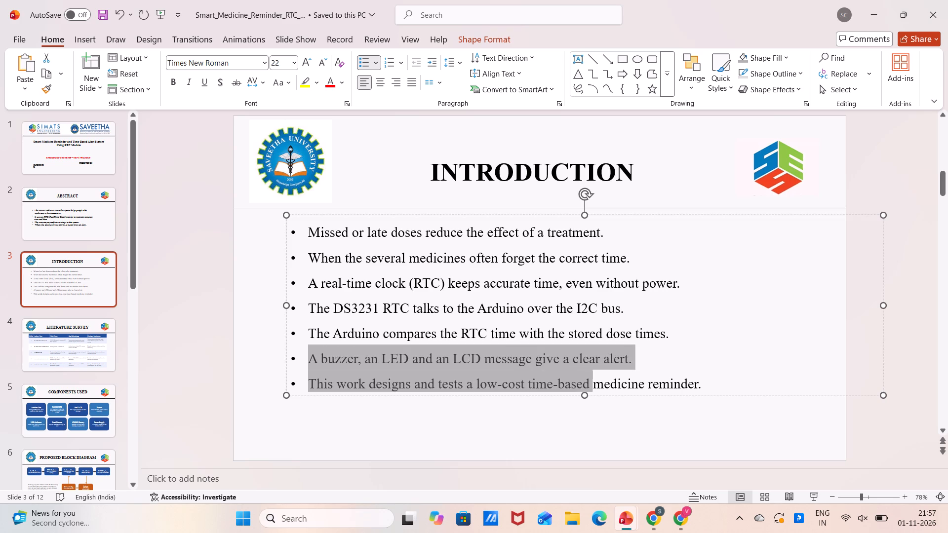
{"action": "left_click_drag", "start_coordinate": [535, 405], "coordinate": [707, 376]}
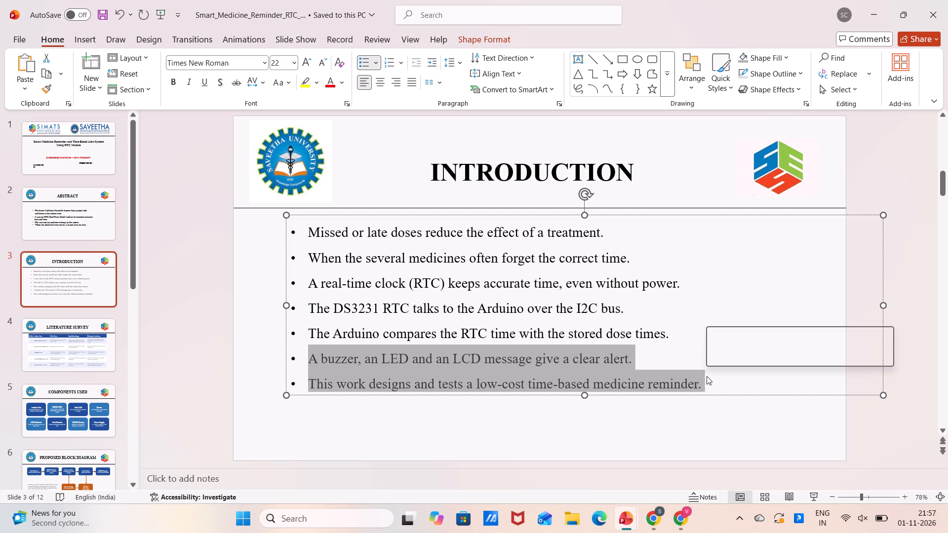
{"action": "key", "text": "BackSpace"}
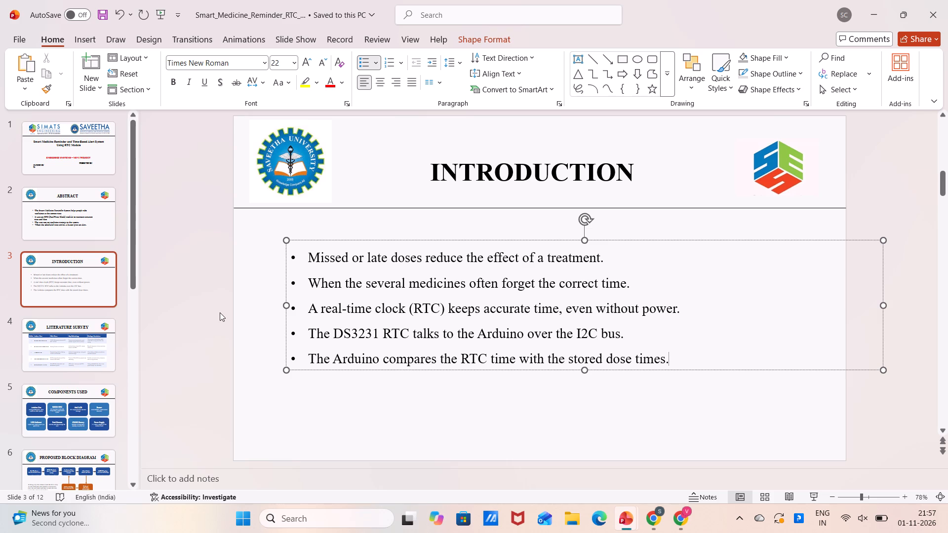
Delete the LITERATURE SURVEY slide from the presentation.
{"action": "left_click", "coordinate": [80, 340]}
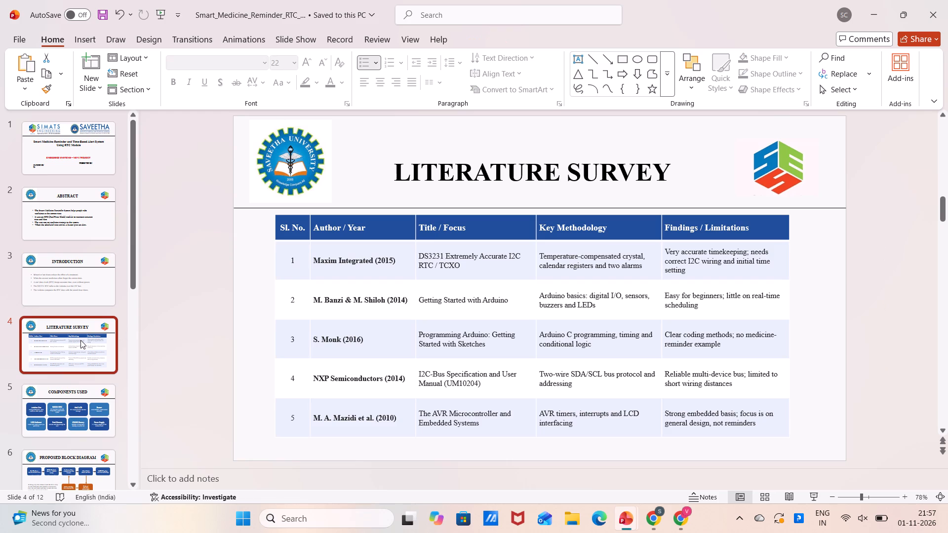
{"action": "key", "text": "BackSpace"}
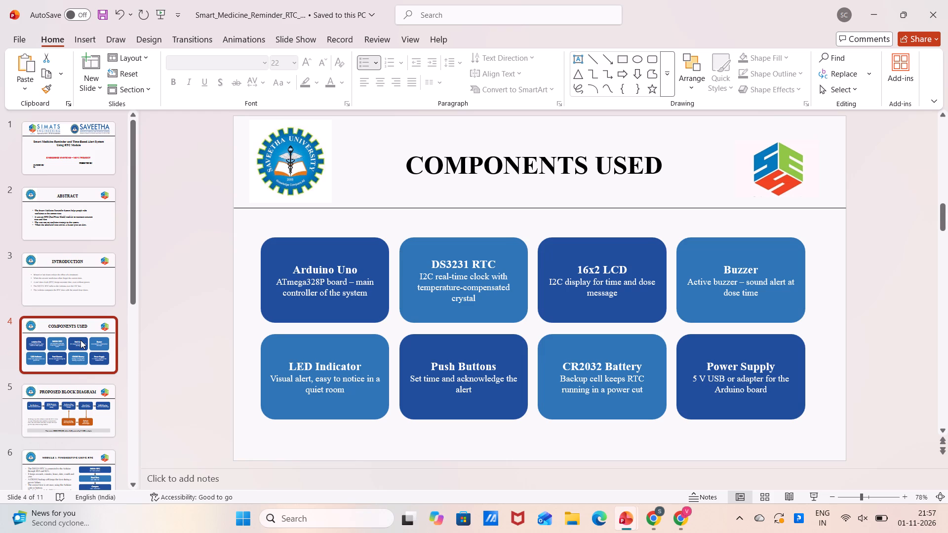
View the PROPOSED BLOCK DIAGRAM slide and go on to the MODULE 1: TIMEKEEPING USING RTC slide.
{"action": "left_click", "coordinate": [32, 412]}
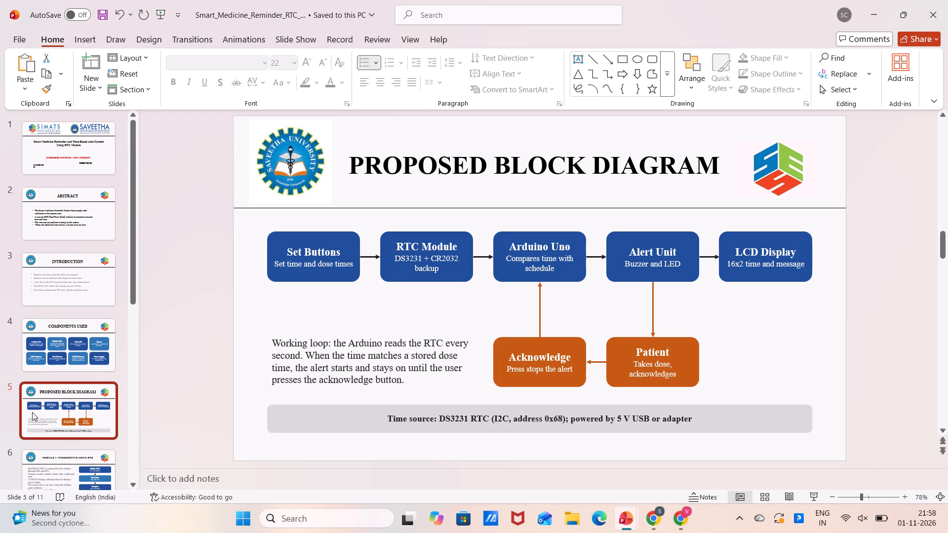
{"action": "key", "text": "Down"}
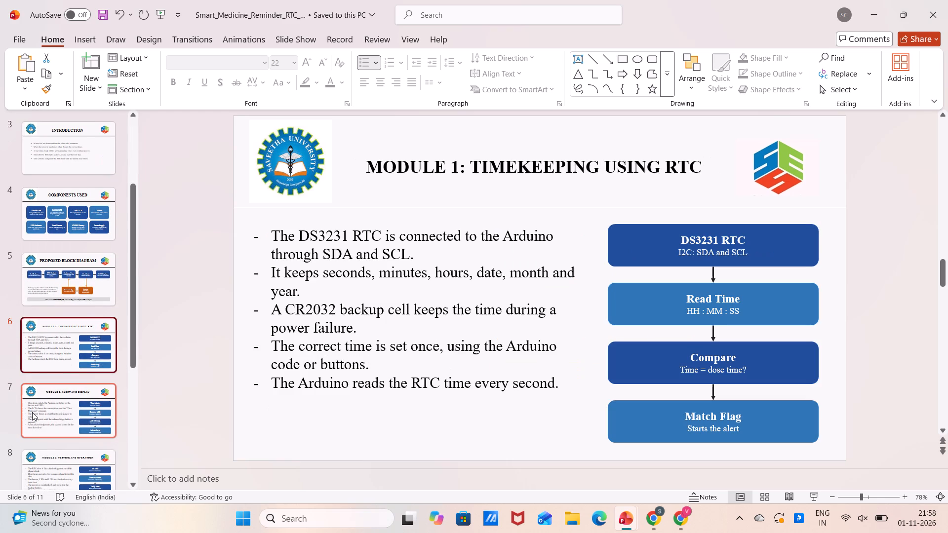
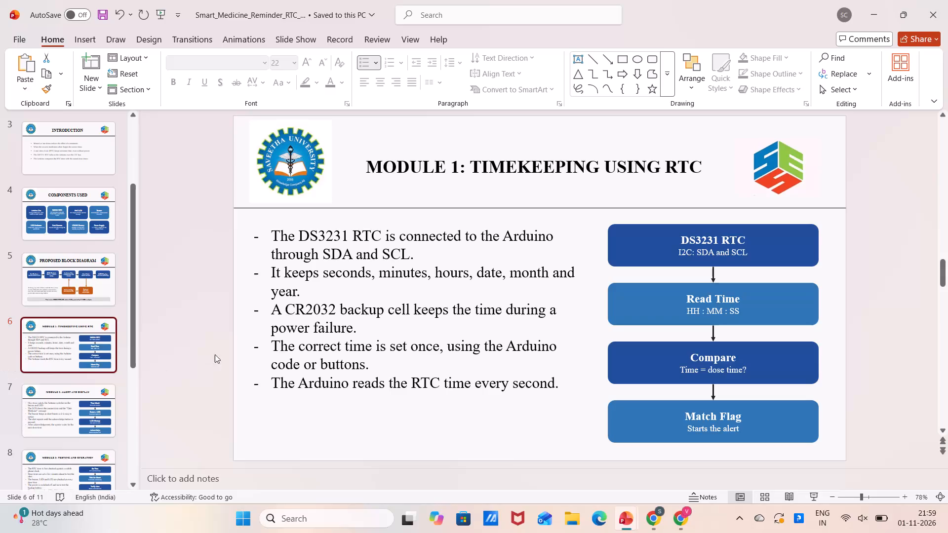
Delete the MODULE 1 bullet about setting the correct time once using the Arduino code or buttons.
{"action": "left_click", "coordinate": [250, 346]}
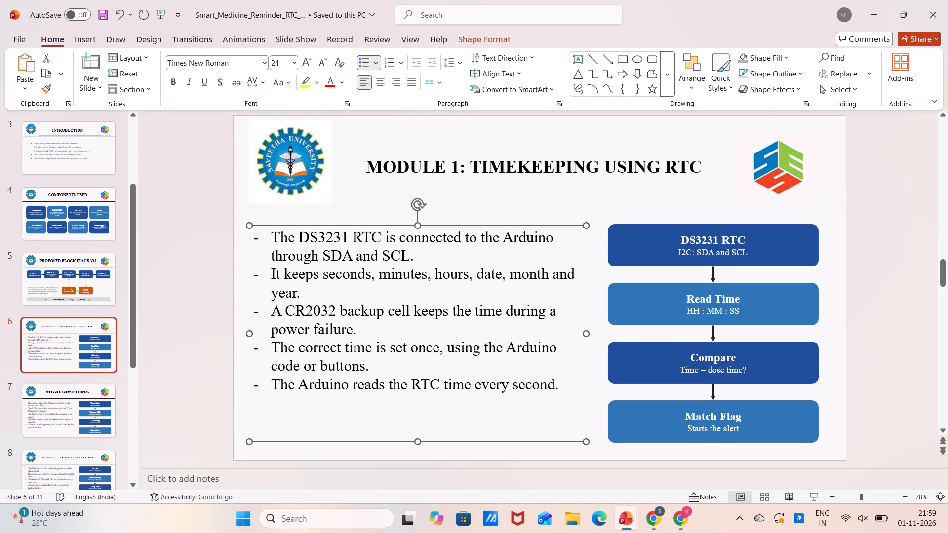
{"action": "left_click_drag", "start_coordinate": [273, 346], "coordinate": [345, 356]}
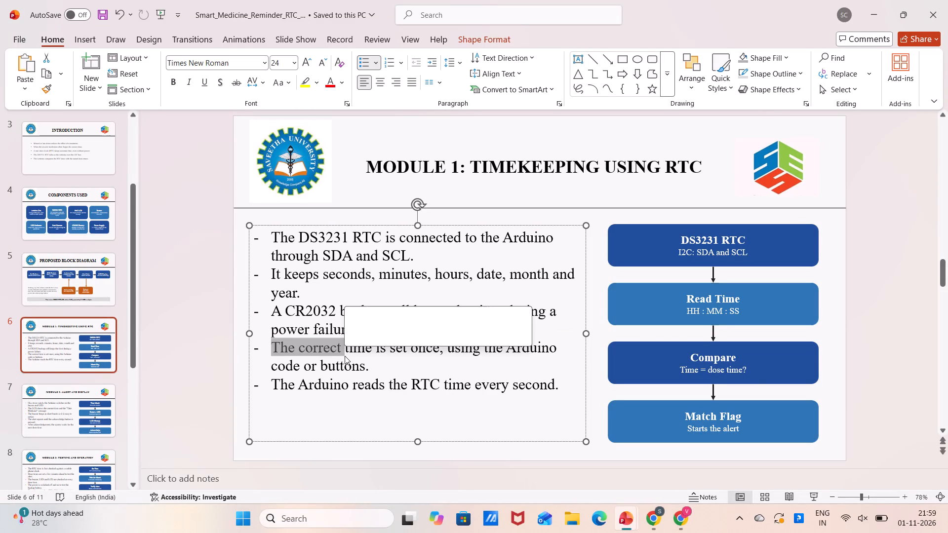
{"action": "left_click", "coordinate": [368, 358]}
{"action": "left_click_drag", "start_coordinate": [368, 358], "coordinate": [258, 343]}
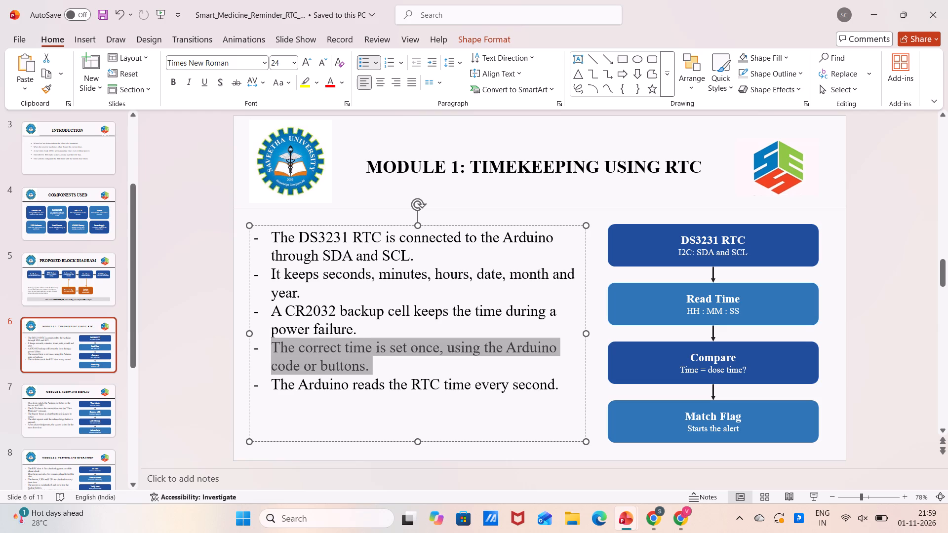
{"action": "left_click_drag", "start_coordinate": [258, 343], "coordinate": [258, 343]}
{"action": "key", "text": "BackSpace"}
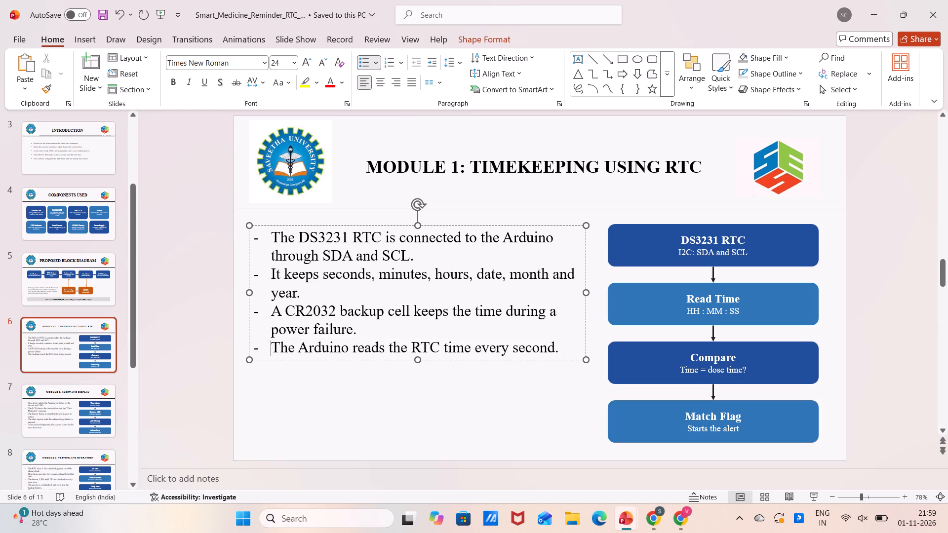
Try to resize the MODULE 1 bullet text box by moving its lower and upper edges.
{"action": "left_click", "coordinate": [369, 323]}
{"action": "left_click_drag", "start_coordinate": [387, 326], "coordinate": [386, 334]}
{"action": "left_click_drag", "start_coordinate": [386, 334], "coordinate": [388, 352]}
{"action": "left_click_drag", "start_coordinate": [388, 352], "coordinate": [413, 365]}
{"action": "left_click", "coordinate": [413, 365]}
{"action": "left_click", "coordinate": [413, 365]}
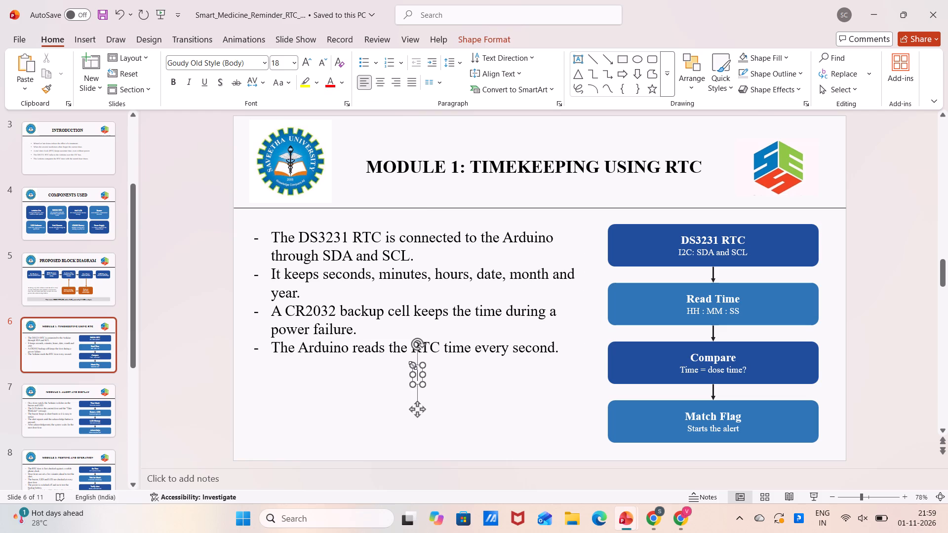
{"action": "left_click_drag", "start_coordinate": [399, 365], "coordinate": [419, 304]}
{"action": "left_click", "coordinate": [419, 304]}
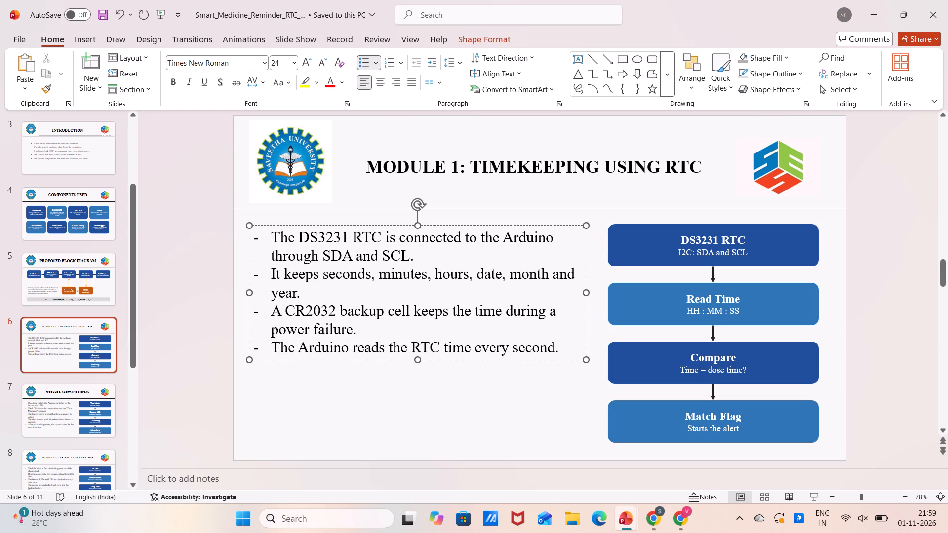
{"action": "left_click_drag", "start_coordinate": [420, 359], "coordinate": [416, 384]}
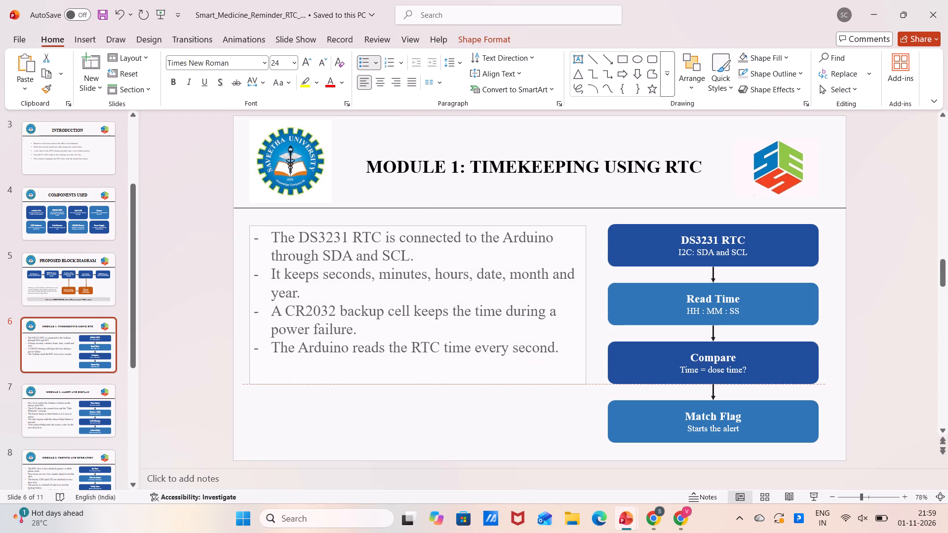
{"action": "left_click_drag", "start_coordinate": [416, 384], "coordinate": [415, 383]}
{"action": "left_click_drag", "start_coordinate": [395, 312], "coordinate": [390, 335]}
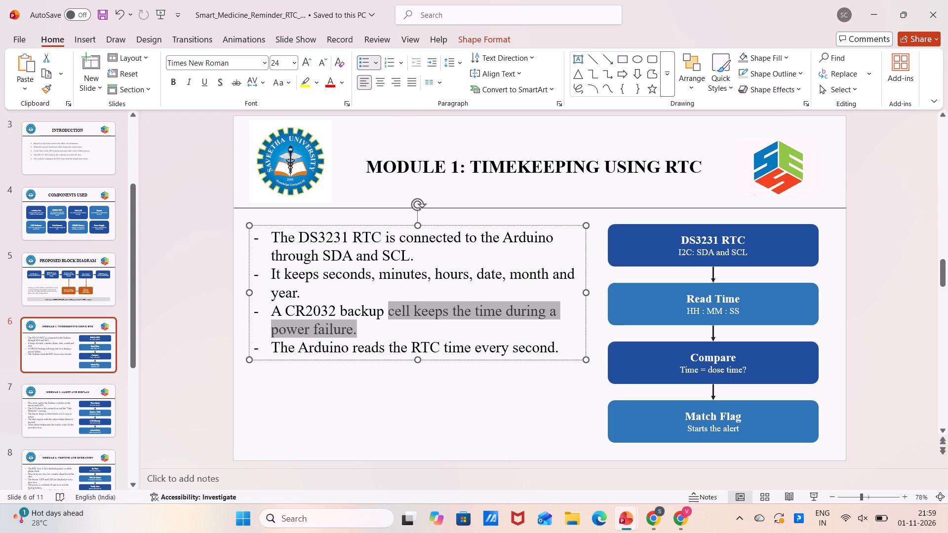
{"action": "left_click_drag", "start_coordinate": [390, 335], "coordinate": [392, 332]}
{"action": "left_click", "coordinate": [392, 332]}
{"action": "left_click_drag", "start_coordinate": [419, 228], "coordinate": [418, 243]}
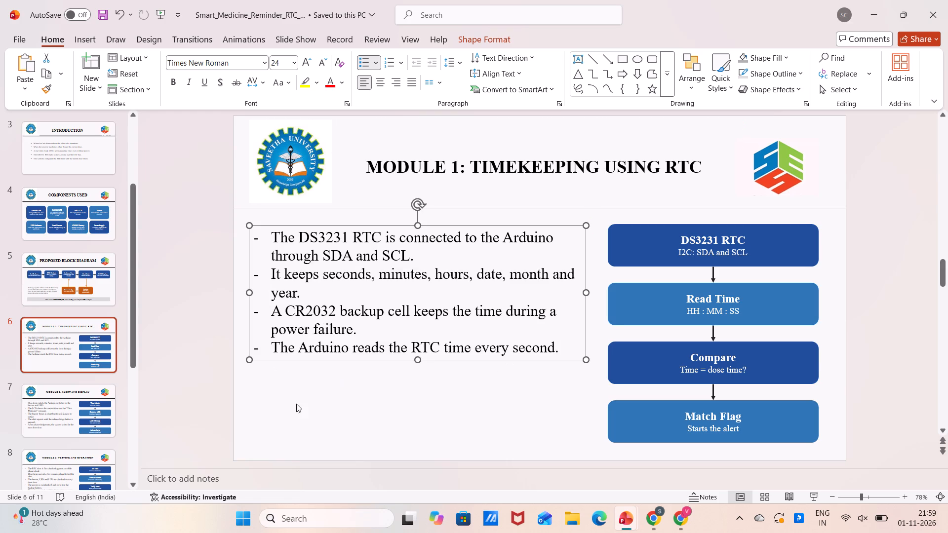
Delete the MODULE 2: ALERT AND DISPLAY bullet about the alert repeating until the acknowledge button is pressed.
{"action": "left_click", "coordinate": [103, 406]}
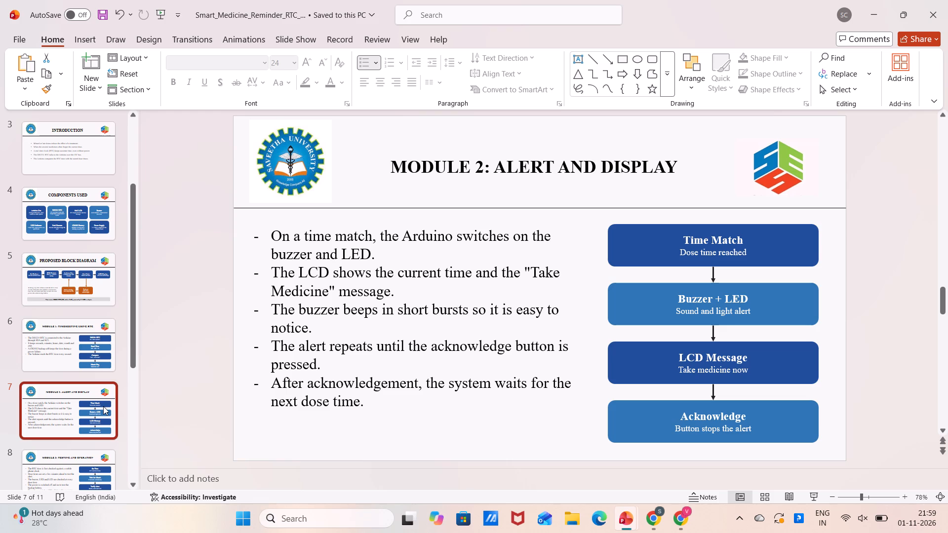
{"action": "left_click", "coordinate": [83, 348]}
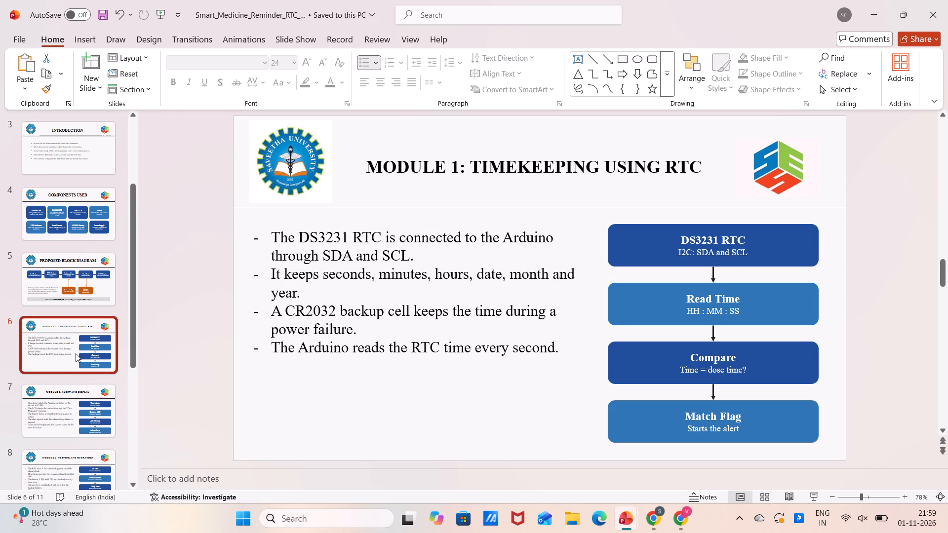
{"action": "left_click", "coordinate": [76, 353]}
{"action": "left_click", "coordinate": [42, 400]}
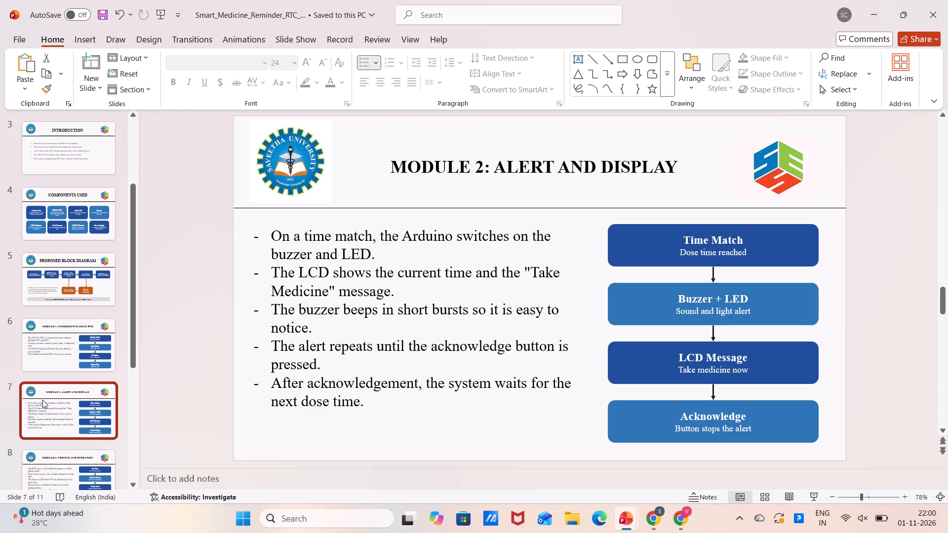
{"action": "left_click", "coordinate": [268, 348]}
{"action": "left_click_drag", "start_coordinate": [335, 362], "coordinate": [318, 362]}
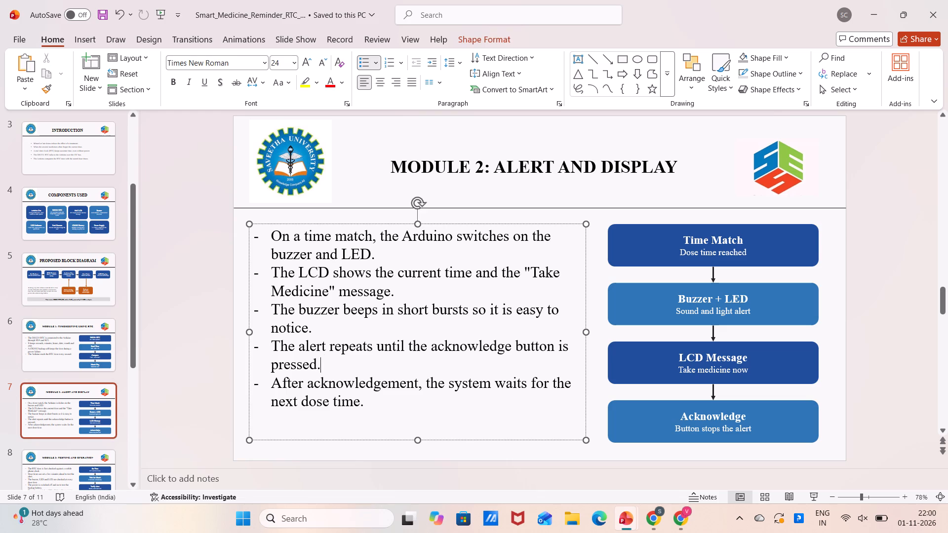
{"action": "left_click_drag", "start_coordinate": [318, 362], "coordinate": [263, 343]}
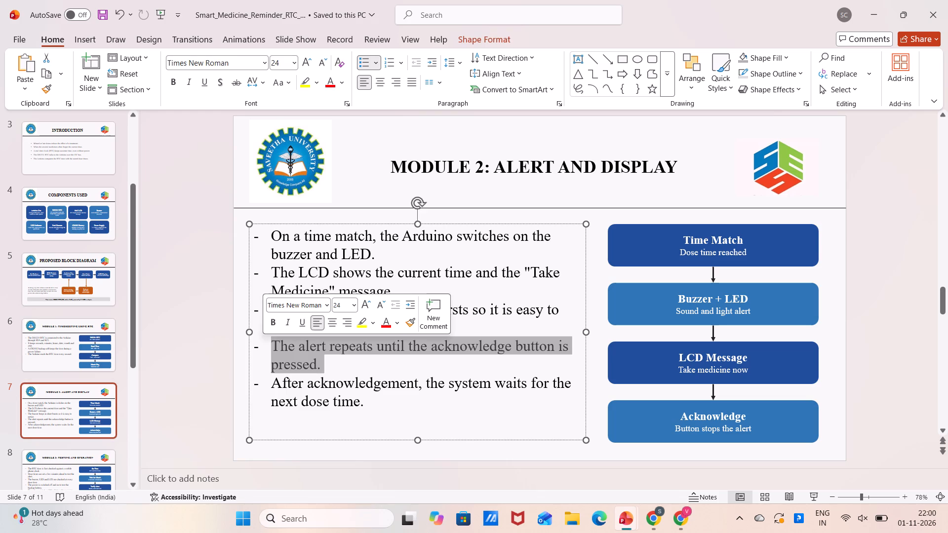
{"action": "key", "text": "BackSpace"}
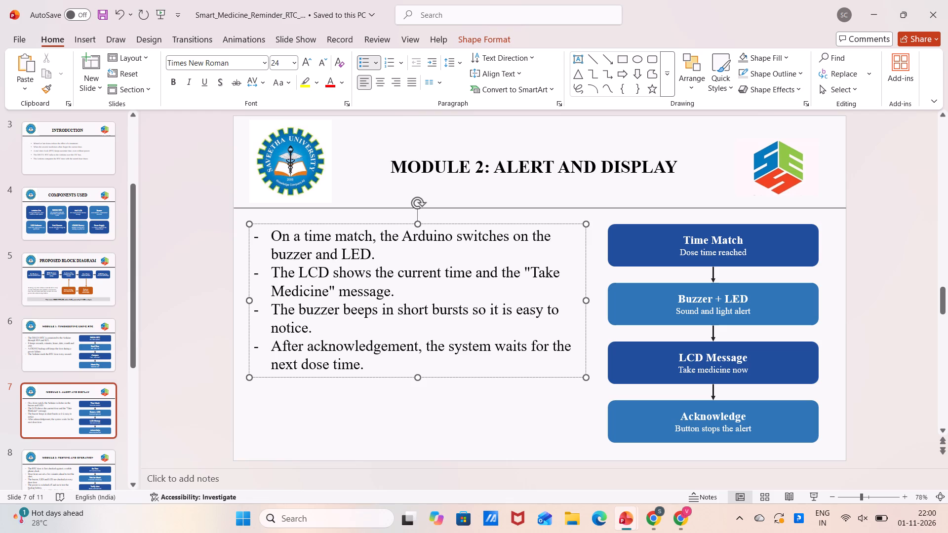
Remove the opening words "After acknowledgement," from the last MODULE 2 bullet.
{"action": "left_click", "coordinate": [421, 348]}
{"action": "left_click_drag", "start_coordinate": [421, 348], "coordinate": [268, 345]}
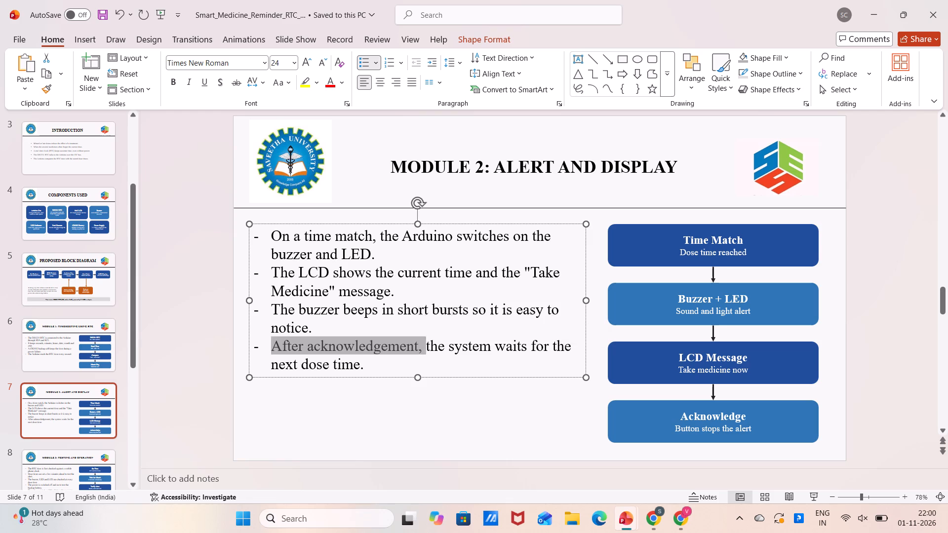
{"action": "key", "text": "BackSpace"}
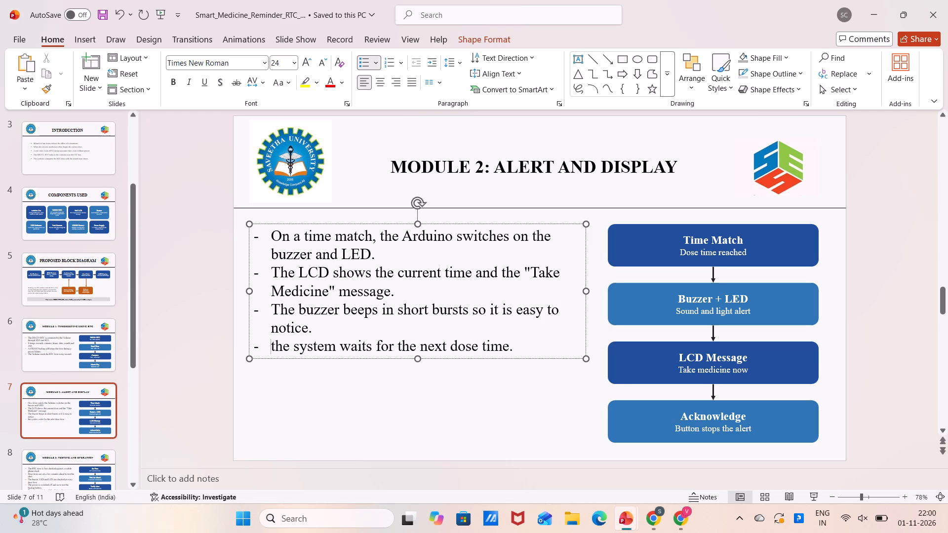
Delete the MODULE 3: TESTING AND OPERATION slide from the presentation.
{"action": "left_click", "coordinate": [99, 487]}
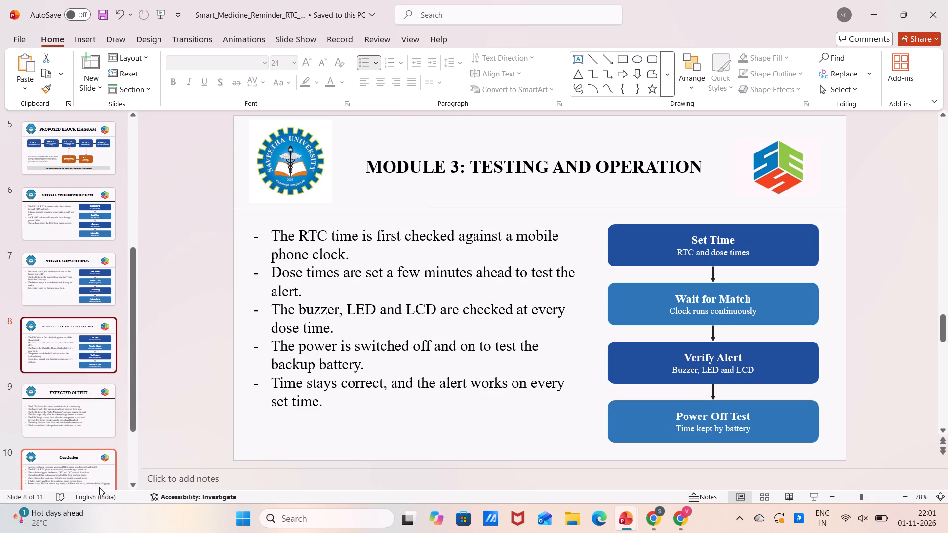
{"action": "key", "text": "BackSpace"}
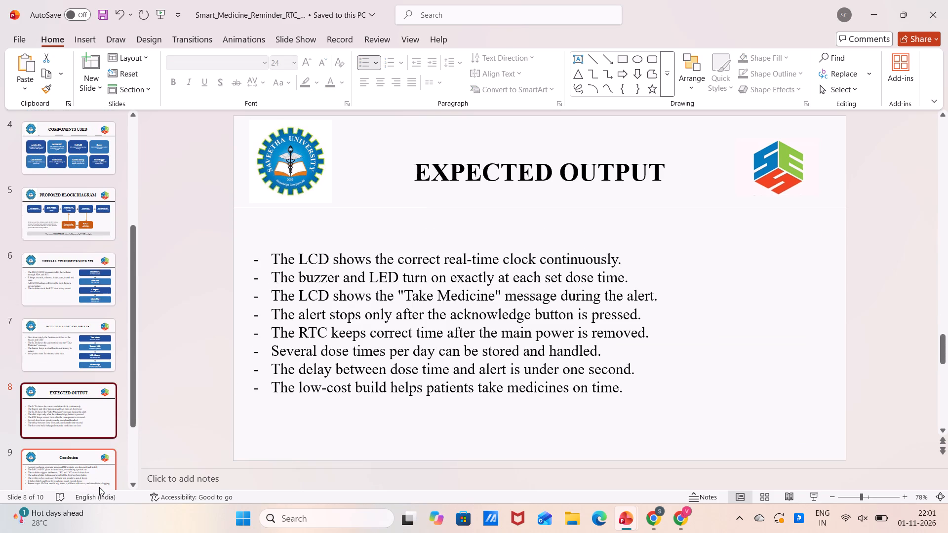
{"action": "scroll", "coordinate": [99, 487], "scroll_direction": "down", "scroll_amount": 2}
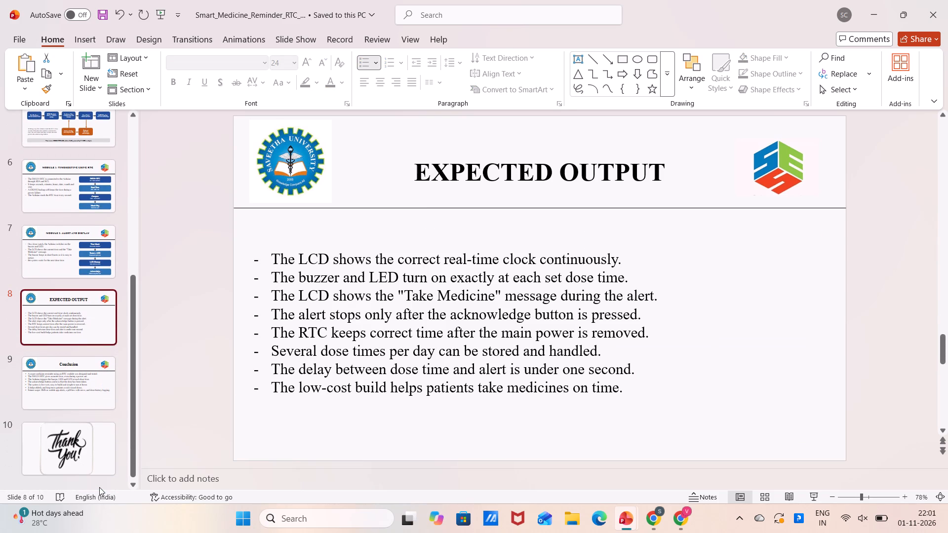
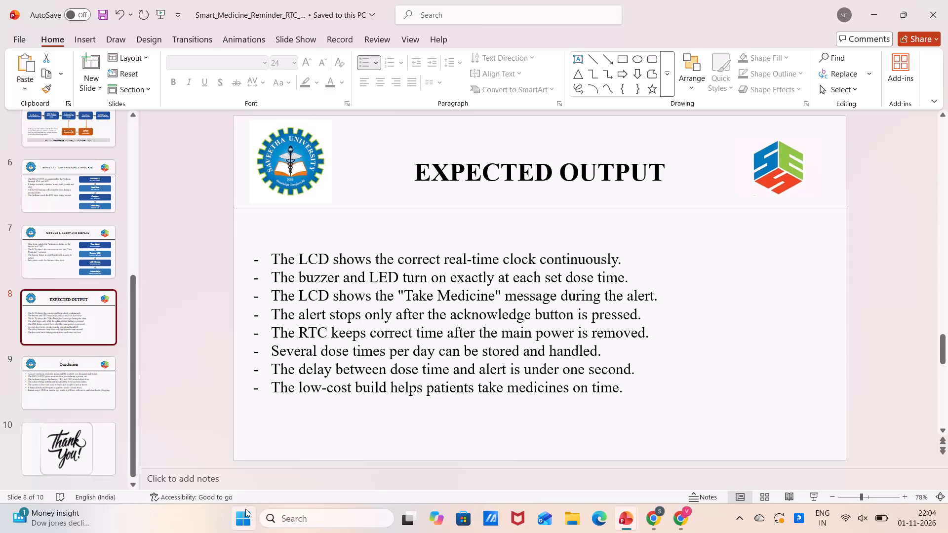
Delete the last EXPECTED OUTPUT bullet, about the low-cost build helping patients take medicines on time.
{"action": "left_click", "coordinate": [623, 393]}
{"action": "left_click_drag", "start_coordinate": [623, 393], "coordinate": [288, 438]}
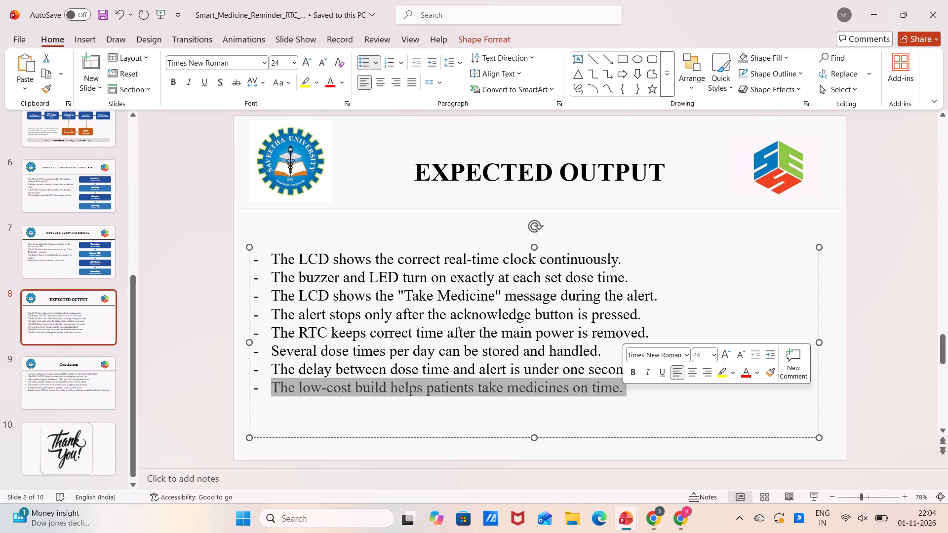
{"action": "left_click_drag", "start_coordinate": [288, 438], "coordinate": [274, 434]}
{"action": "key", "text": "BackSpace"}
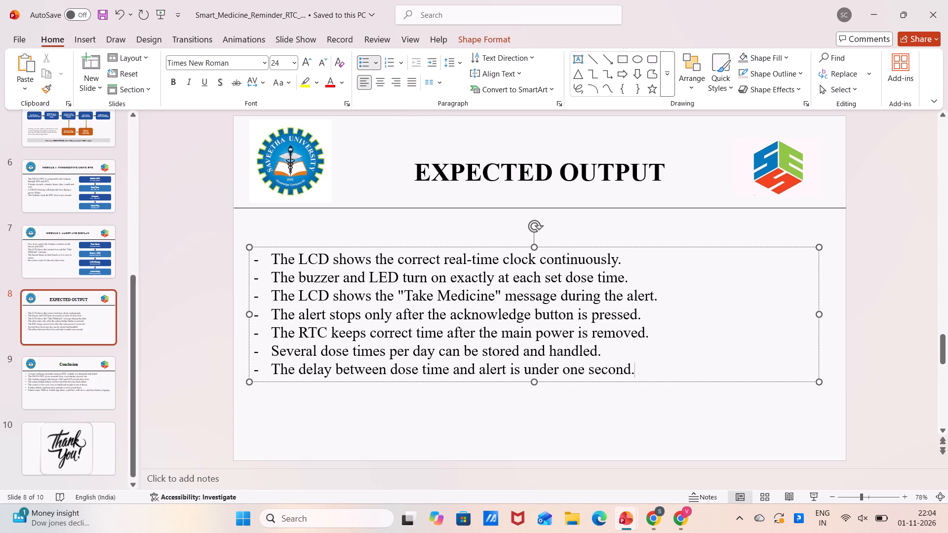
Delete the EXPECTED OUTPUT bullet about several dose times per day being stored and handled.
{"action": "left_click_drag", "start_coordinate": [270, 353], "coordinate": [528, 355]}
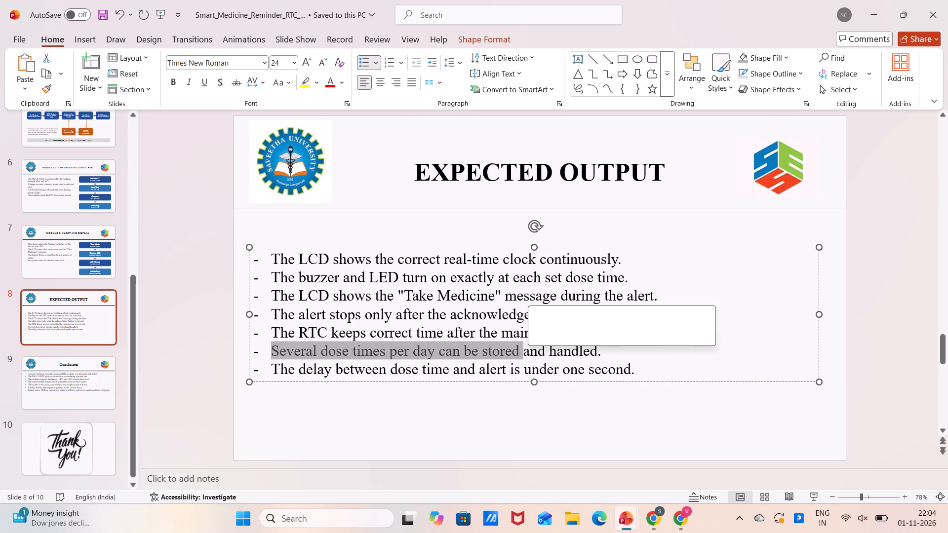
{"action": "key", "text": "BackSpace"}
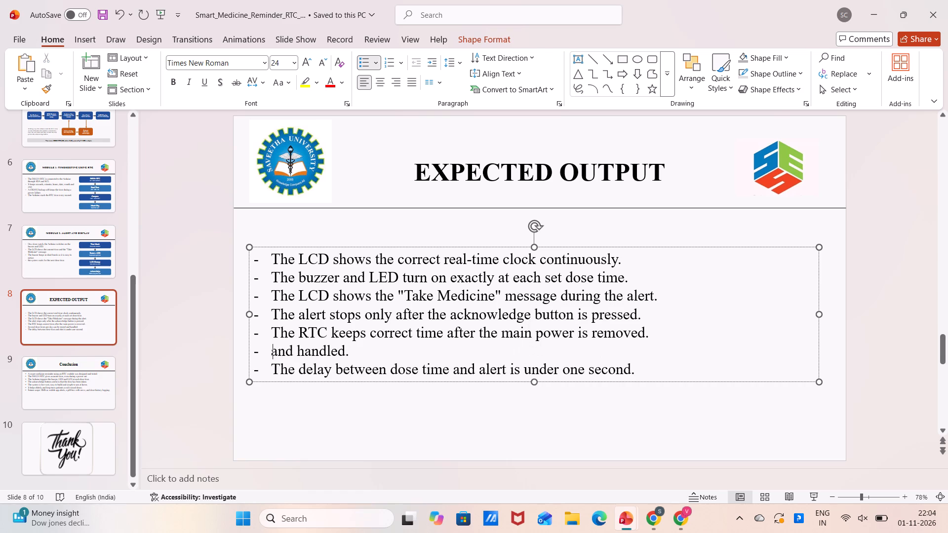
{"action": "left_click_drag", "start_coordinate": [346, 347], "coordinate": [253, 361]}
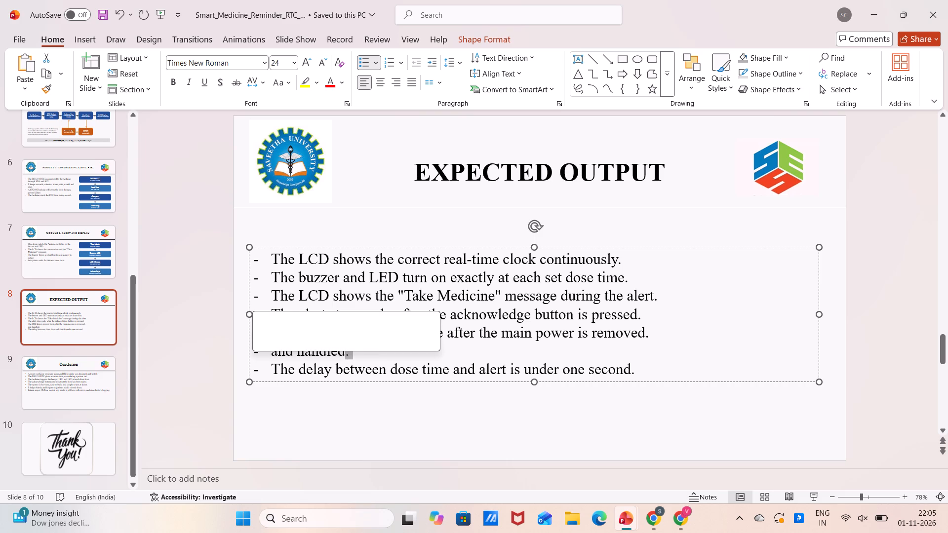
{"action": "left_click", "coordinate": [365, 355]}
{"action": "left_click_drag", "start_coordinate": [365, 355], "coordinate": [208, 361]}
{"action": "key", "text": "BackSpace"}
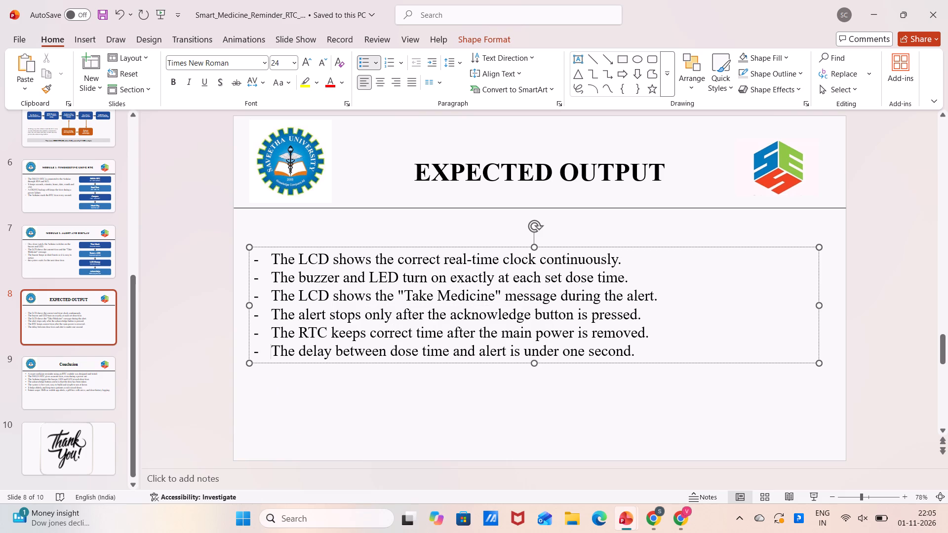
Delete the EXPECTED OUTPUT bullet about the RTC keeping correct time after the main power is removed.
{"action": "left_click", "coordinate": [647, 338]}
{"action": "left_click_drag", "start_coordinate": [647, 338], "coordinate": [274, 338]}
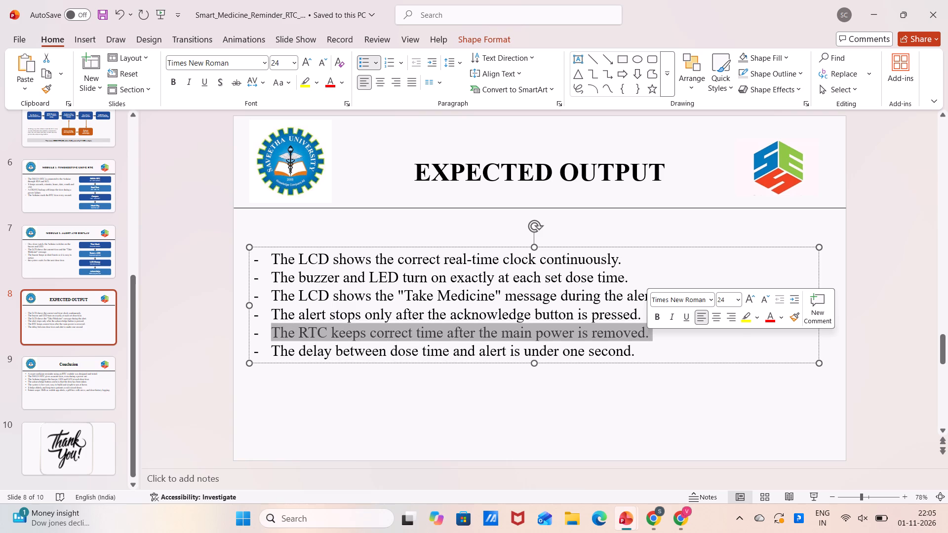
{"action": "left_click_drag", "start_coordinate": [274, 338], "coordinate": [274, 339]}
{"action": "key", "text": "BackSpace"}
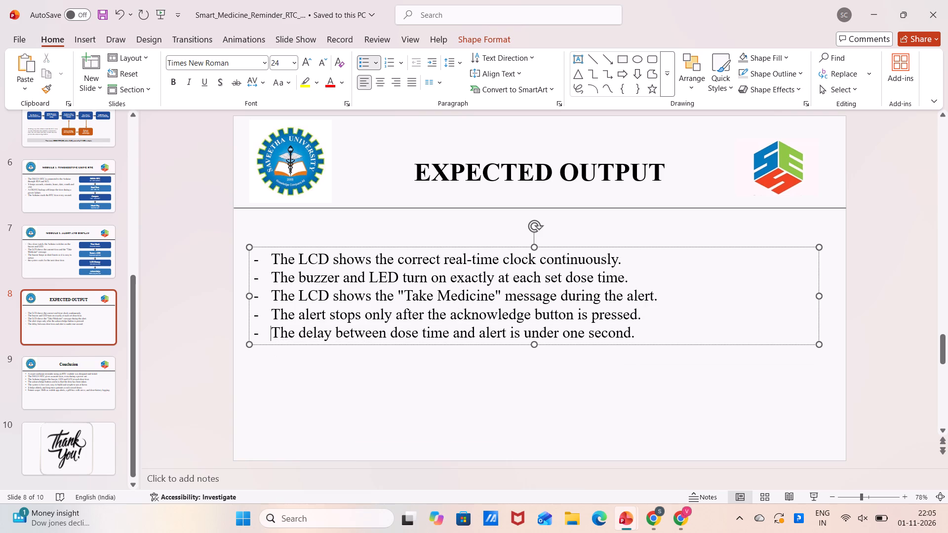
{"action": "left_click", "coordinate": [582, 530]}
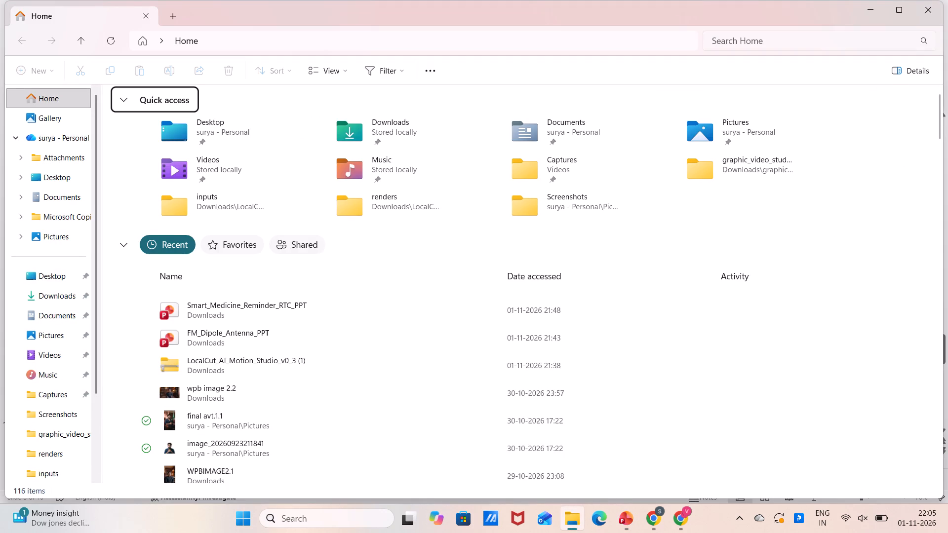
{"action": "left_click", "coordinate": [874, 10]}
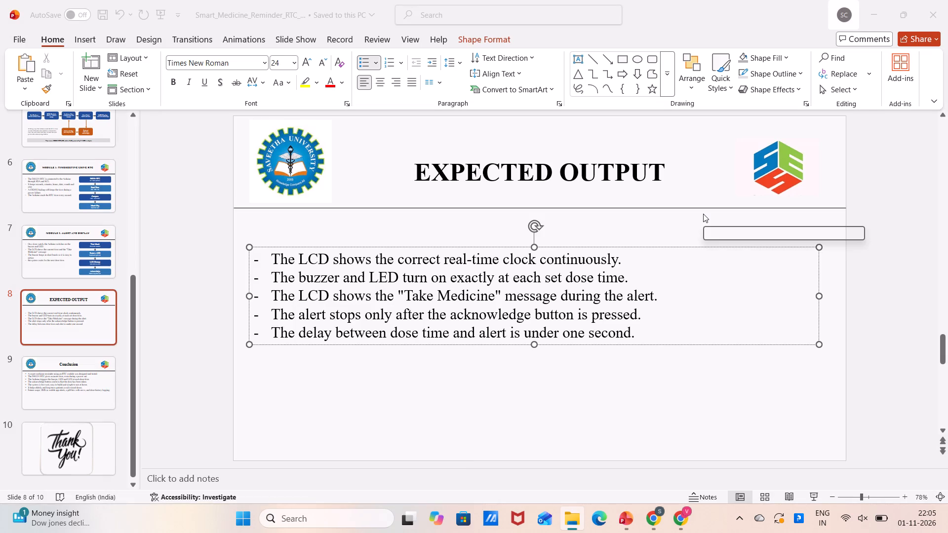
Narrow the EXPECTED OUTPUT bullet text box by moving its right edge in to just past the end of the acknowledge-button bullet.
{"action": "left_click", "coordinate": [531, 344]}
{"action": "left_click_drag", "start_coordinate": [531, 344], "coordinate": [519, 400]}
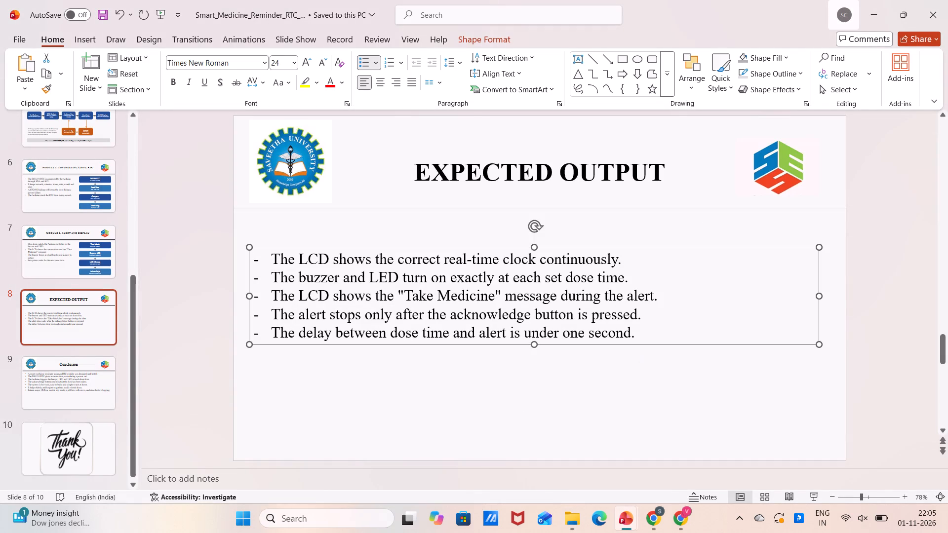
{"action": "left_click_drag", "start_coordinate": [820, 294], "coordinate": [701, 294]}
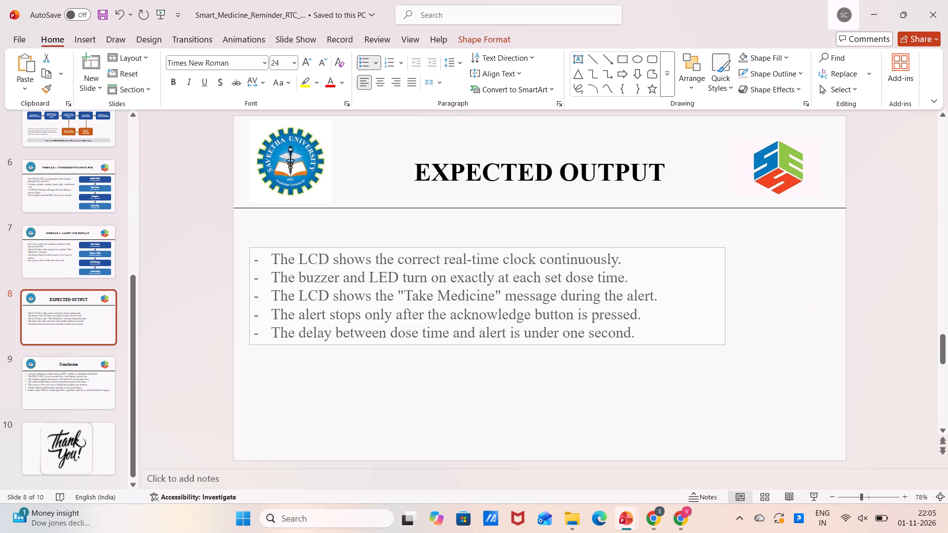
{"action": "left_click_drag", "start_coordinate": [701, 294], "coordinate": [642, 308]}
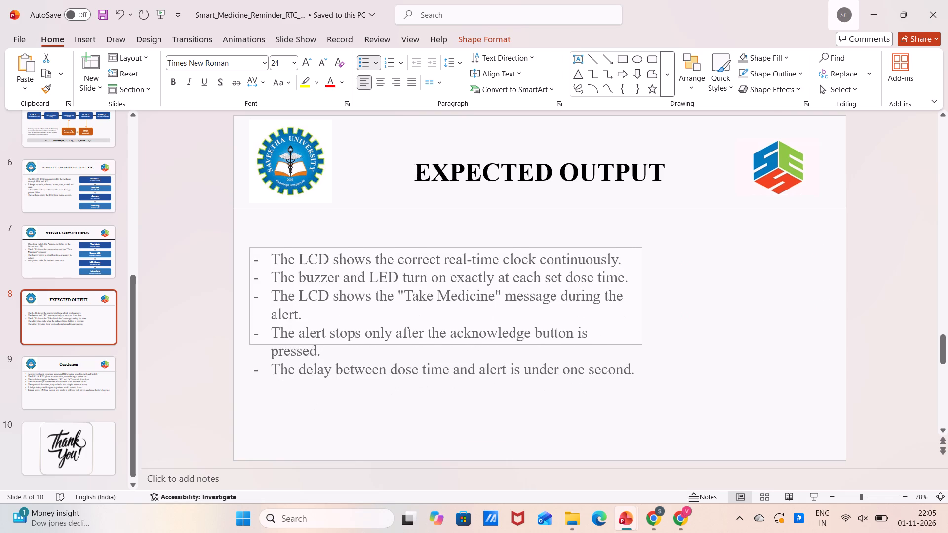
{"action": "left_click_drag", "start_coordinate": [642, 308], "coordinate": [652, 337]}
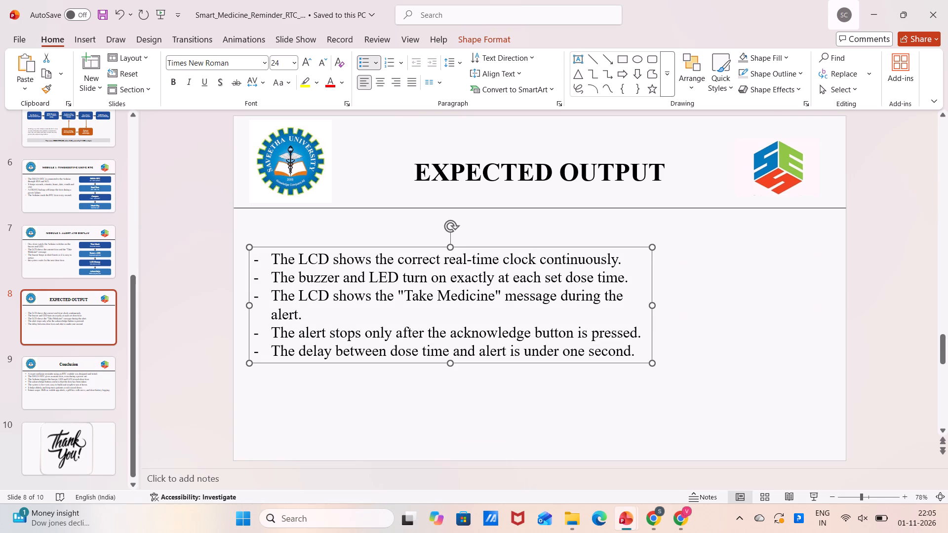
{"action": "scroll", "coordinate": [362, 401], "scroll_direction": "left", "scroll_amount": 2}
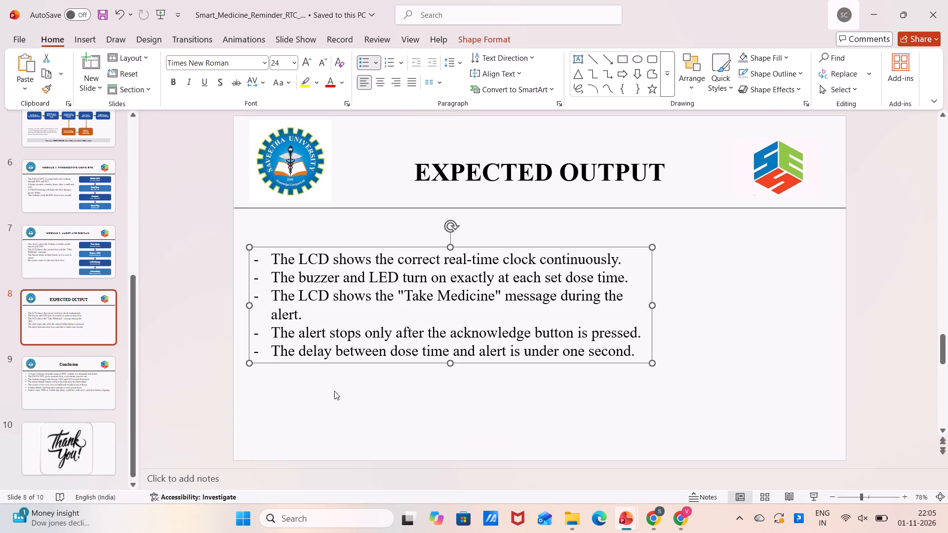
Open the Conclusion slide.
{"action": "left_click", "coordinate": [88, 375]}
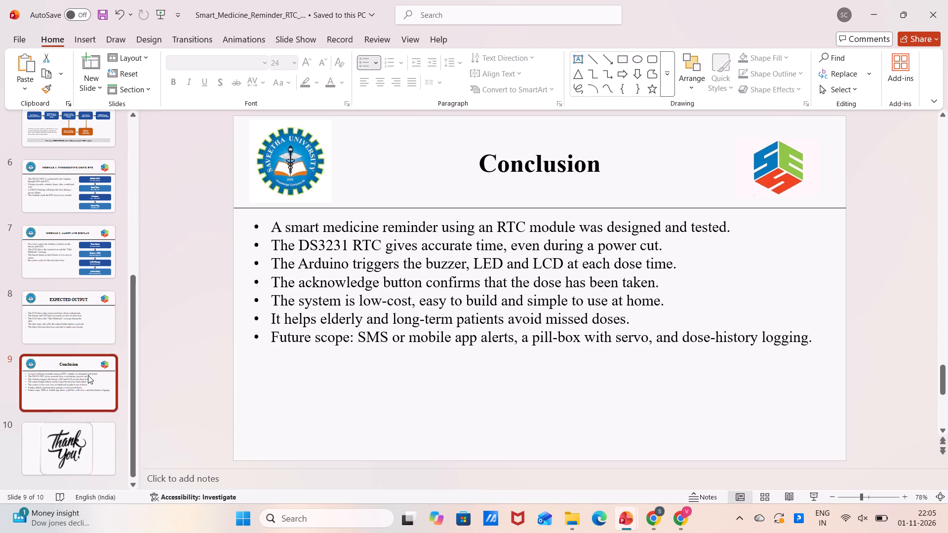
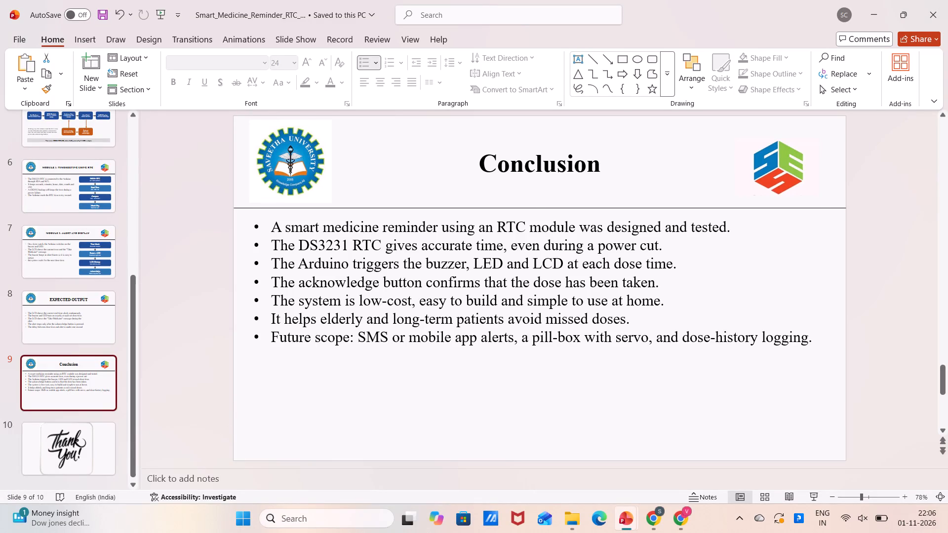
Delete the Conclusion bullets about elderly and long-term patients and about future scope, including the leftover characters.
{"action": "left_click_drag", "start_coordinate": [262, 315], "coordinate": [473, 333]}
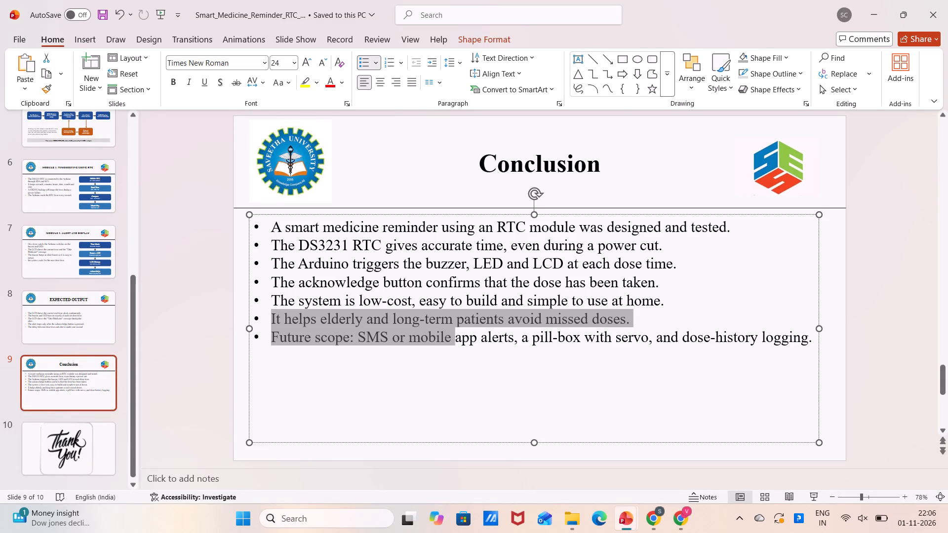
{"action": "left_click_drag", "start_coordinate": [473, 333], "coordinate": [721, 350]}
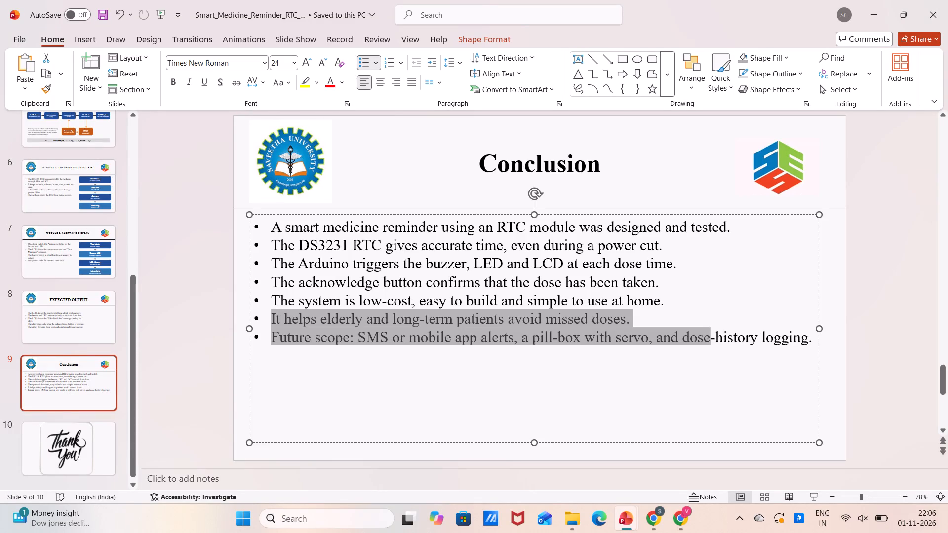
{"action": "left_click_drag", "start_coordinate": [721, 350], "coordinate": [801, 348]}
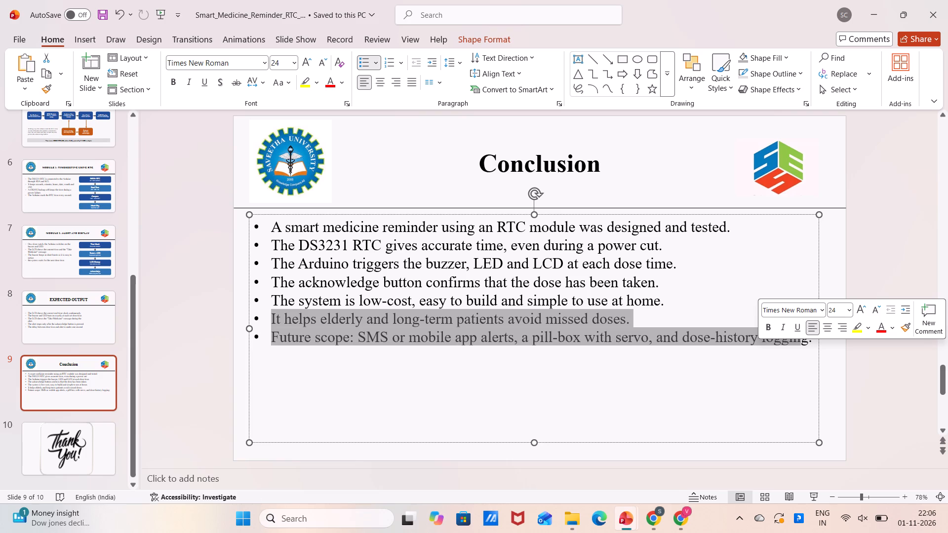
{"action": "key", "text": "BackSpace"}
{"action": "left_click", "coordinate": [801, 348]}
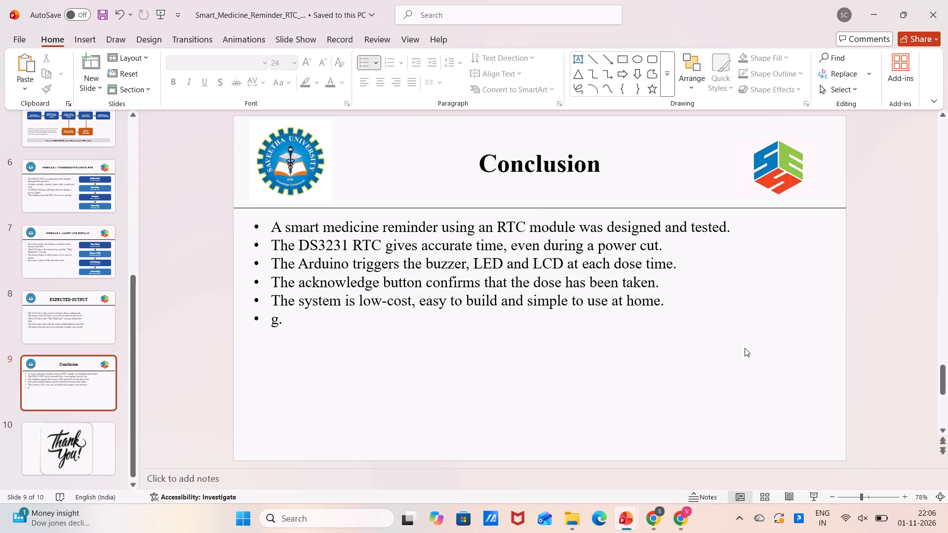
{"action": "left_click", "coordinate": [729, 345]}
{"action": "left_click_drag", "start_coordinate": [633, 305], "coordinate": [321, 320]}
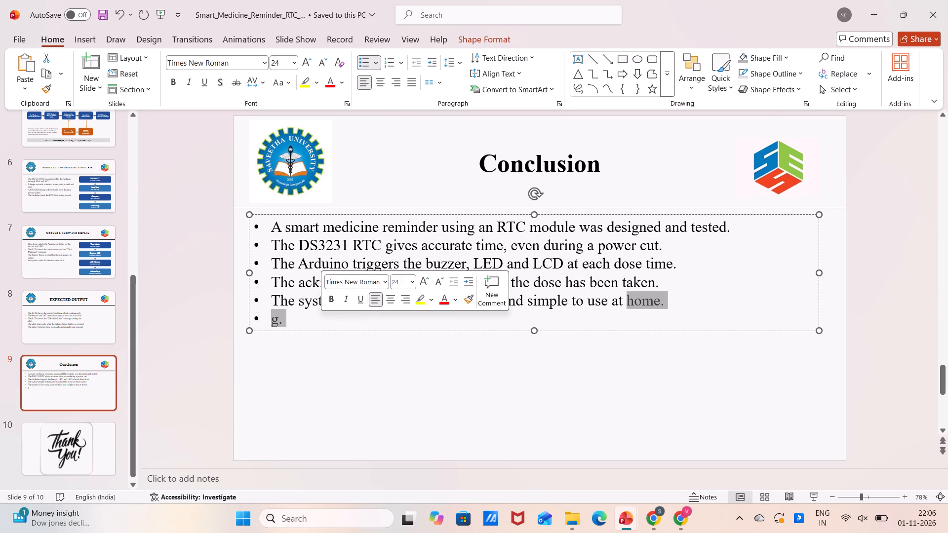
{"action": "left_click", "coordinate": [321, 320]}
{"action": "key", "text": "BackSpace"}
{"action": "key", "text": "BackSpace"}
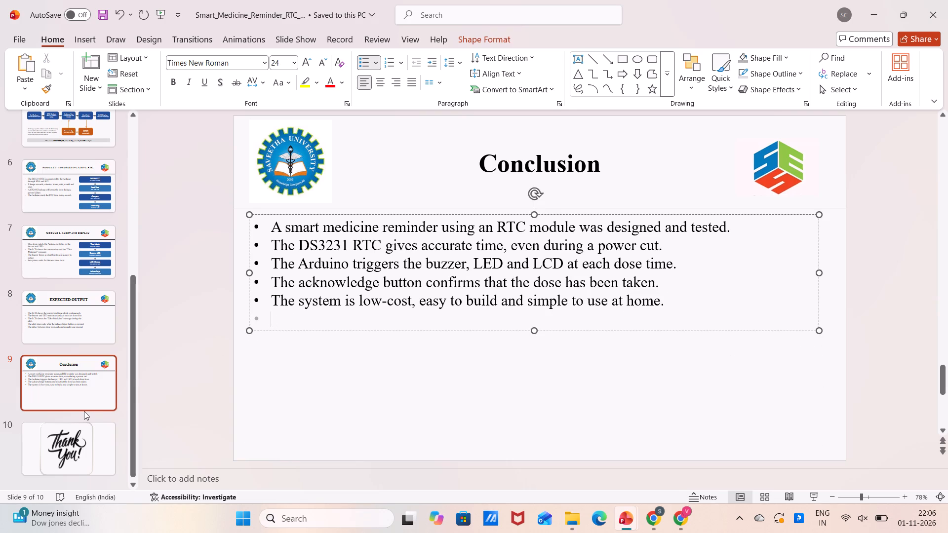
{"action": "key", "text": "space"}
{"action": "left_click", "coordinate": [267, 392]}
Copy the "Thank You!" picture on slide 10 and delete it from that slide.
{"action": "left_click", "coordinate": [95, 458]}
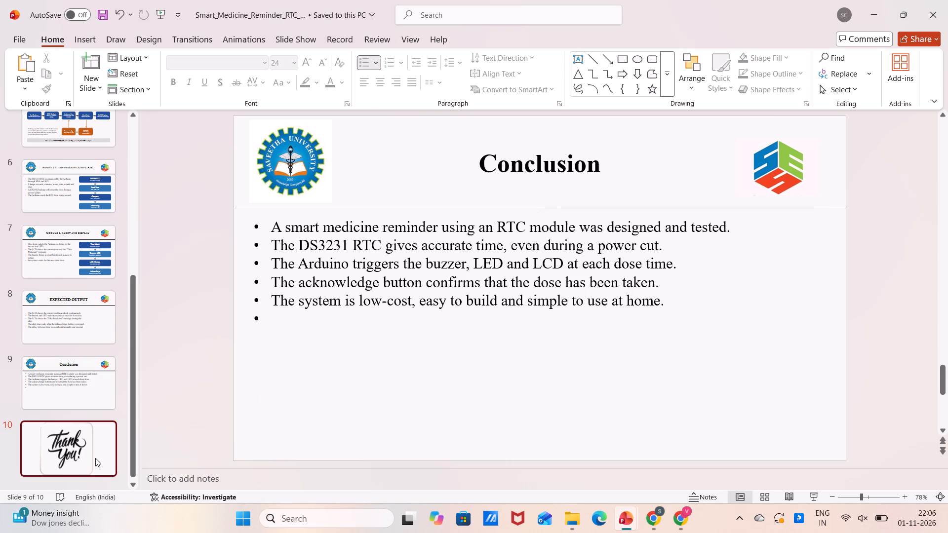
{"action": "left_click", "coordinate": [372, 294]}
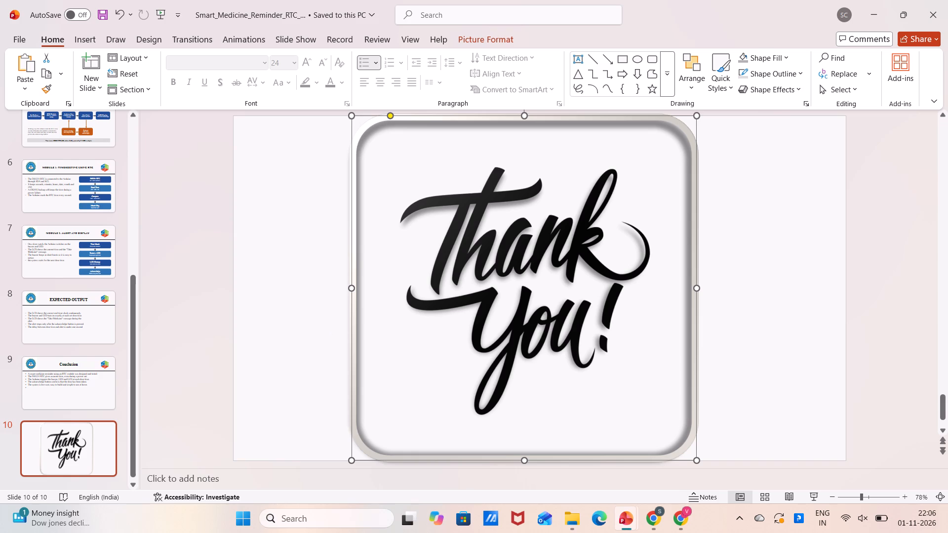
{"action": "key", "text": "ctrl+c"}
{"action": "key", "text": "BackSpace"}
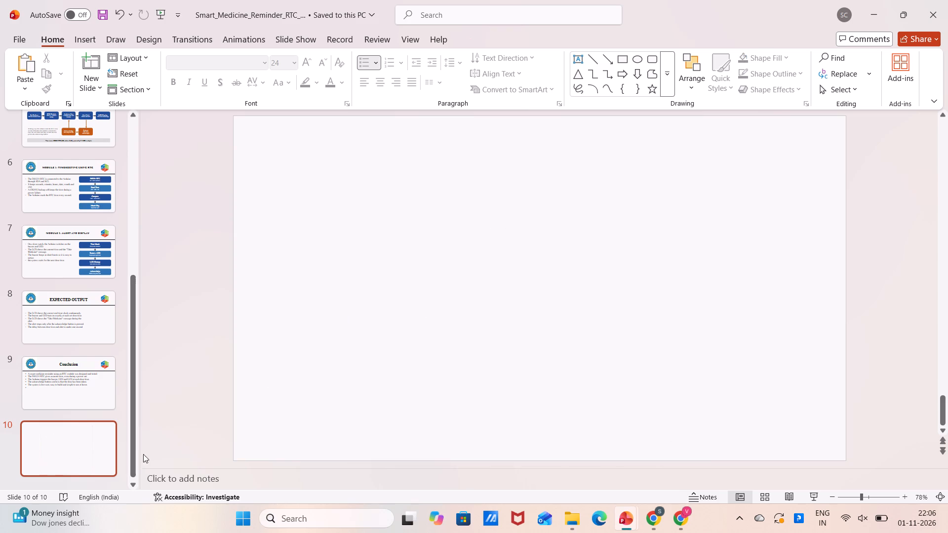
Add a new blank slide after the emptied slide 10.
{"action": "key", "text": "space"}
{"action": "key", "text": "space"}
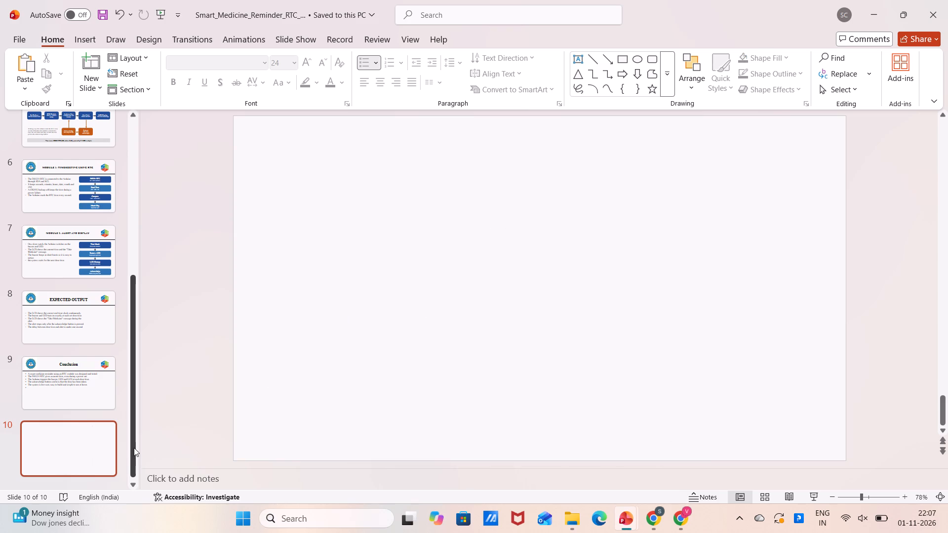
{"action": "key", "text": "Return"}
{"action": "key", "text": "Return"}
{"action": "scroll", "coordinate": [73, 391], "scroll_direction": "down", "scroll_amount": 4}
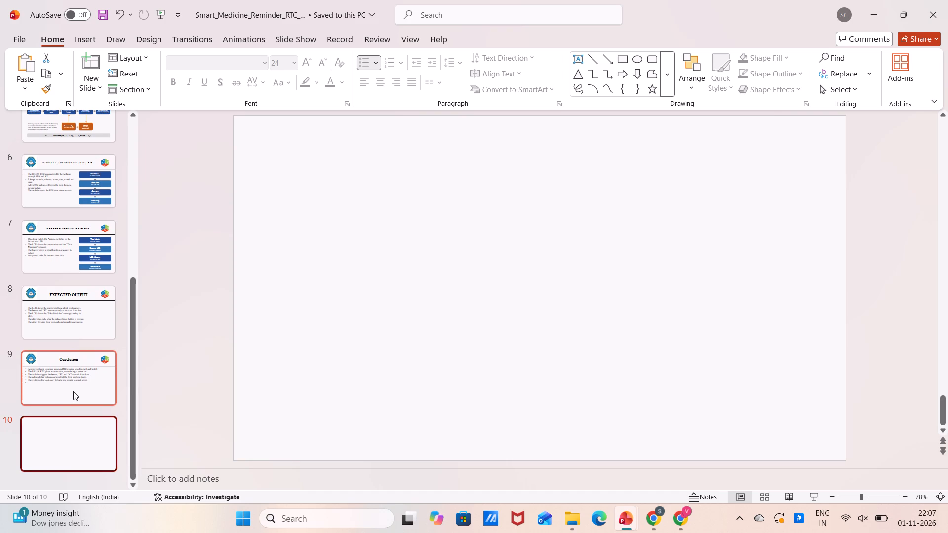
{"action": "scroll", "coordinate": [73, 391], "scroll_direction": "down", "scroll_amount": 3}
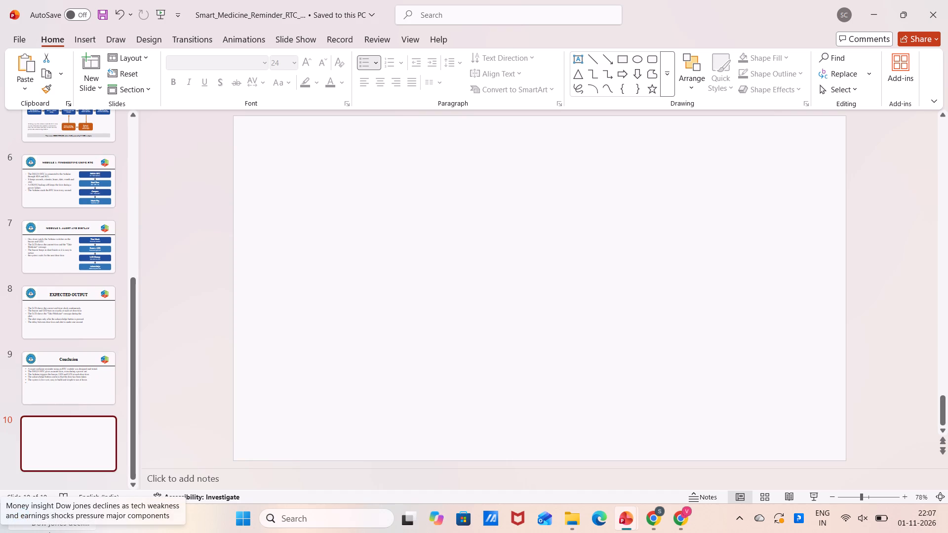
{"action": "key", "text": "Return"}
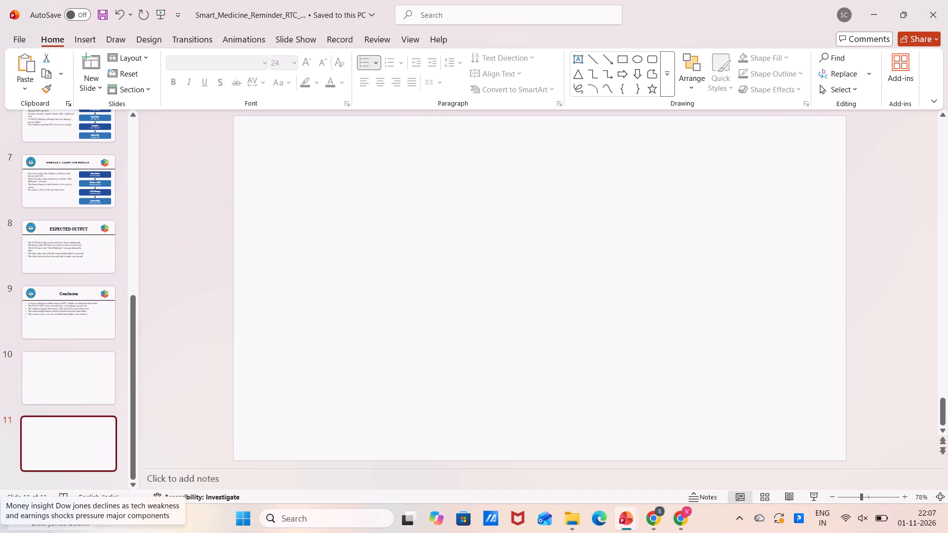
Paste the copied "Thank You!" picture onto the new slide 11.
{"action": "left_click", "coordinate": [477, 272]}
{"action": "double_click", "coordinate": [477, 272]}
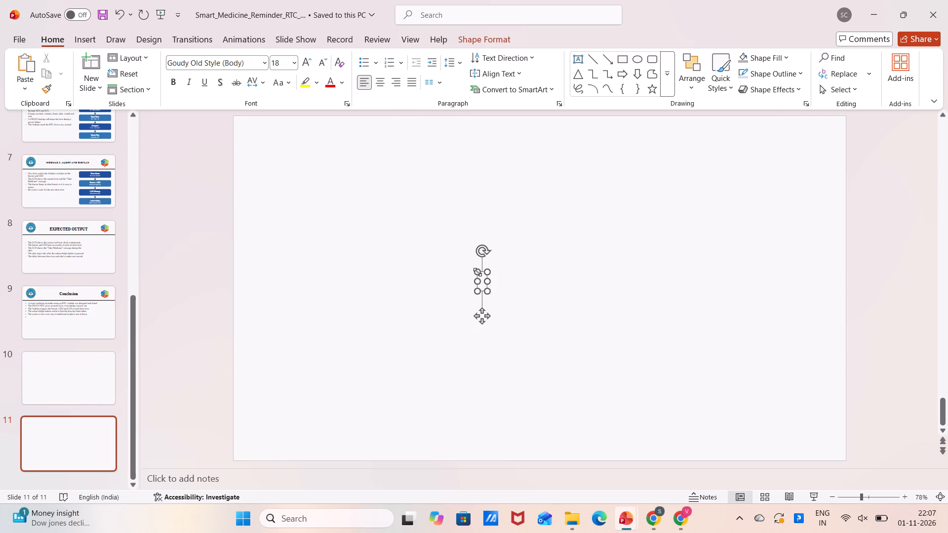
{"action": "key", "text": "ctrl+v"}
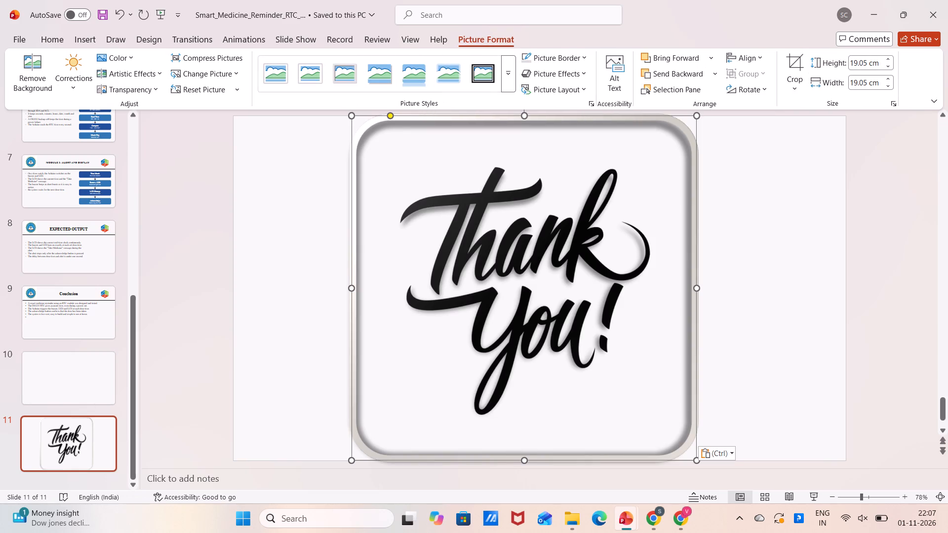
Open the blank slide 10 between the Conclusion and "Thank You!" slides.
{"action": "left_click", "coordinate": [83, 362]}
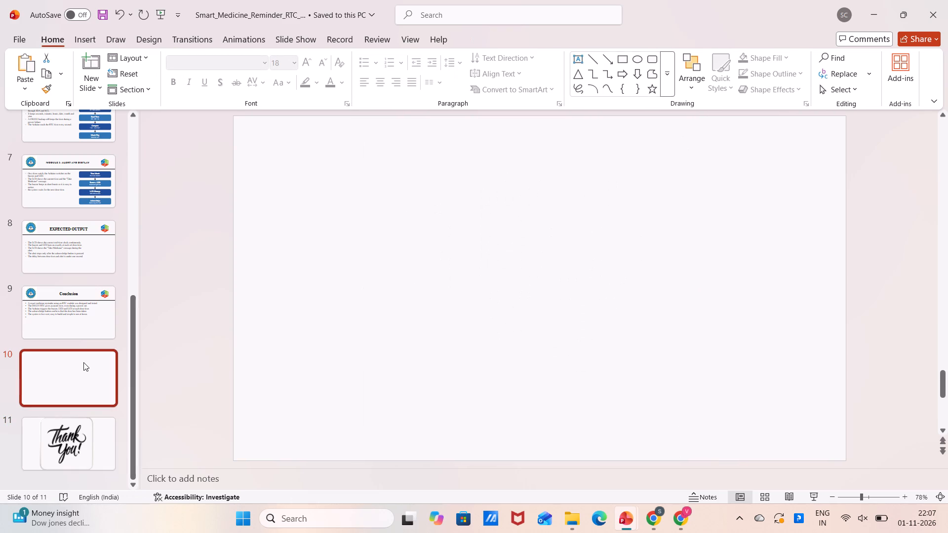
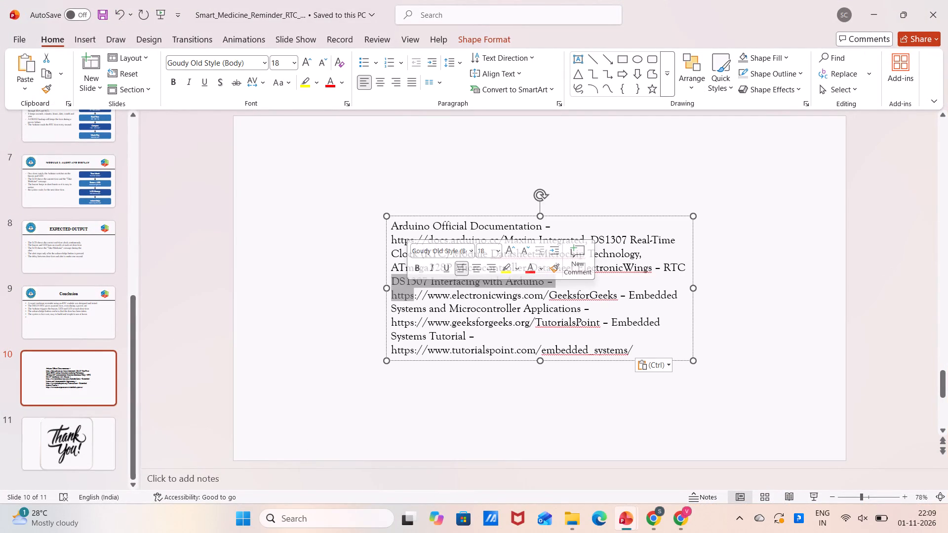
Move the references text box on slide 10 toward the slide's left edge and slightly upward.
{"action": "left_click", "coordinate": [386, 284]}
{"action": "left_click_drag", "start_coordinate": [386, 284], "coordinate": [281, 272]}
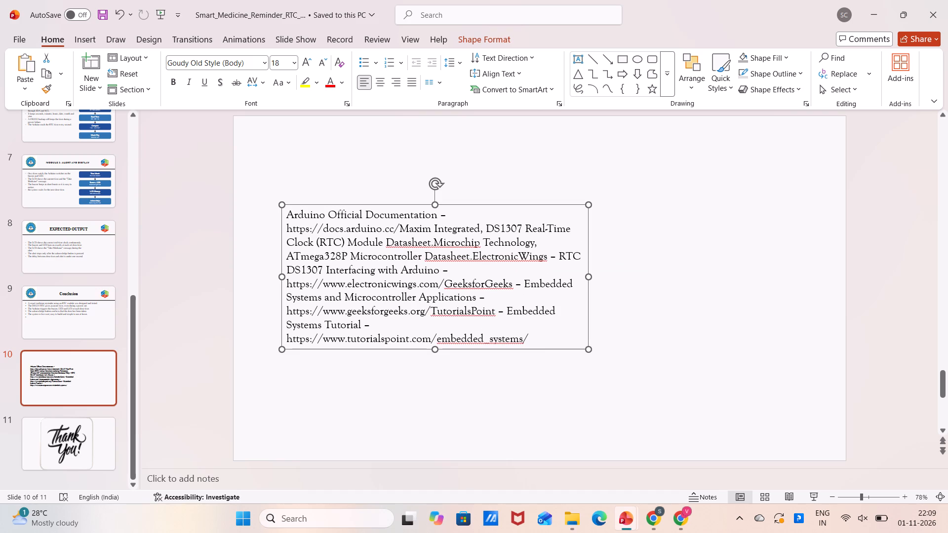
Widen the references text box on slide 10 so it spans most of the slide.
{"action": "left_click_drag", "start_coordinate": [589, 273], "coordinate": [623, 282]}
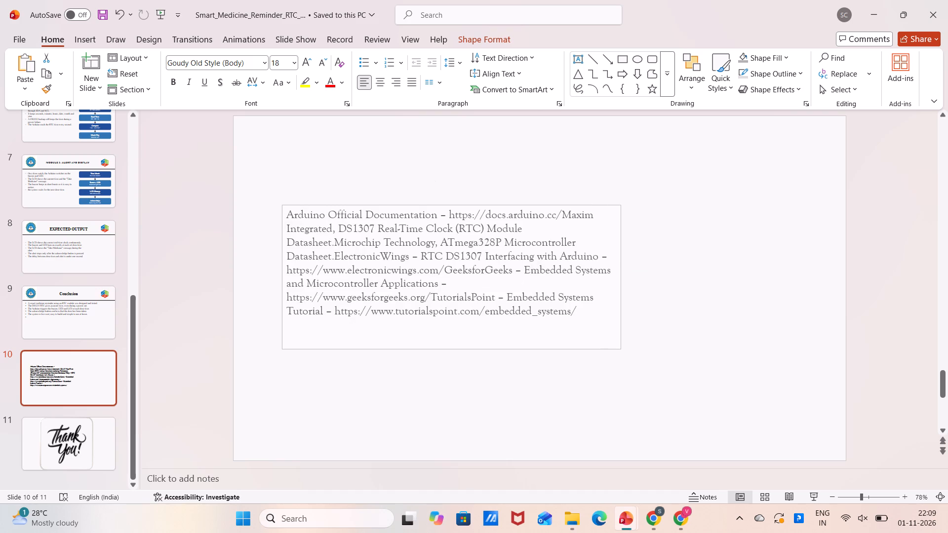
{"action": "left_click_drag", "start_coordinate": [623, 282], "coordinate": [780, 263]}
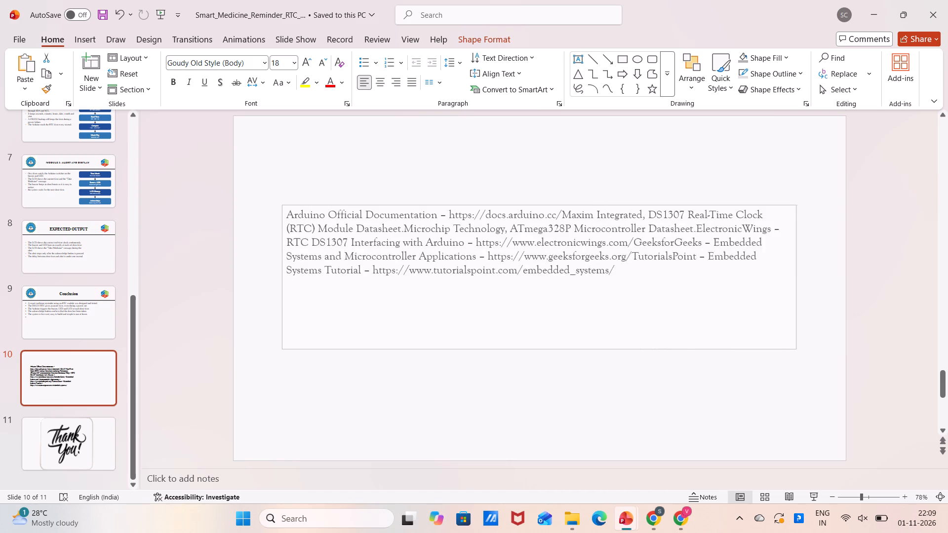
{"action": "left_click_drag", "start_coordinate": [780, 263], "coordinate": [748, 264]}
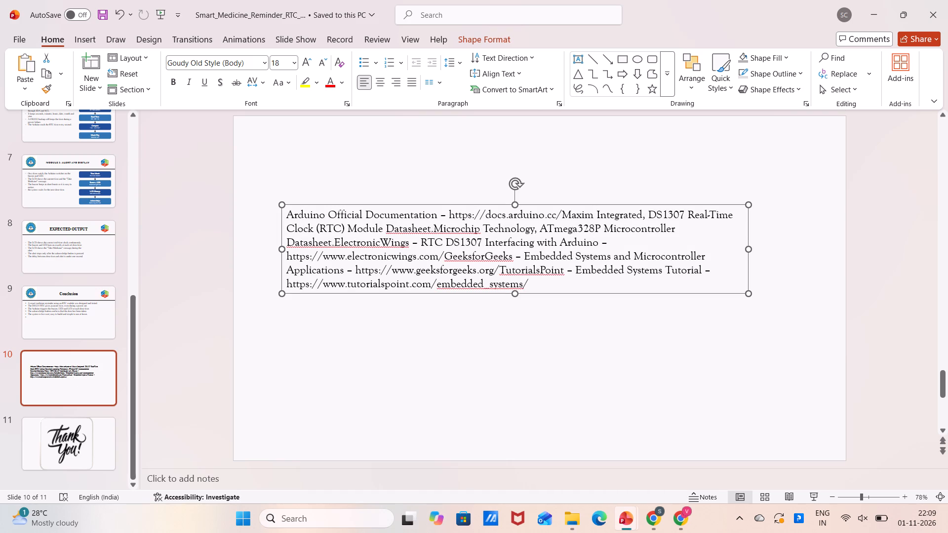
{"action": "left_click_drag", "start_coordinate": [516, 292], "coordinate": [511, 386]}
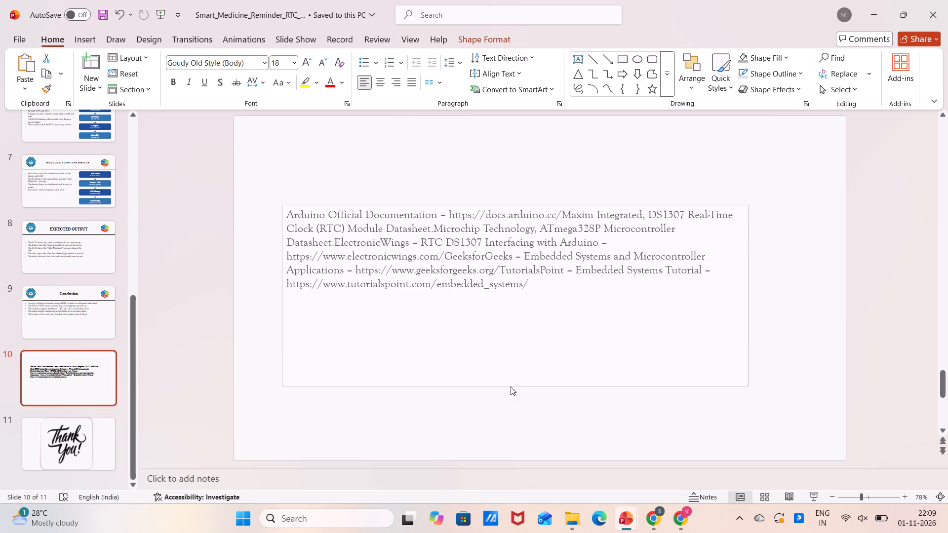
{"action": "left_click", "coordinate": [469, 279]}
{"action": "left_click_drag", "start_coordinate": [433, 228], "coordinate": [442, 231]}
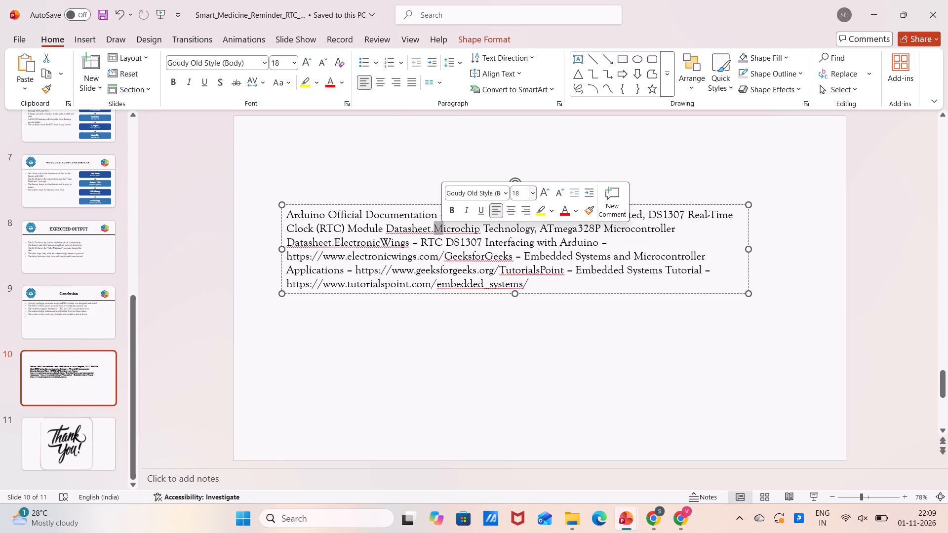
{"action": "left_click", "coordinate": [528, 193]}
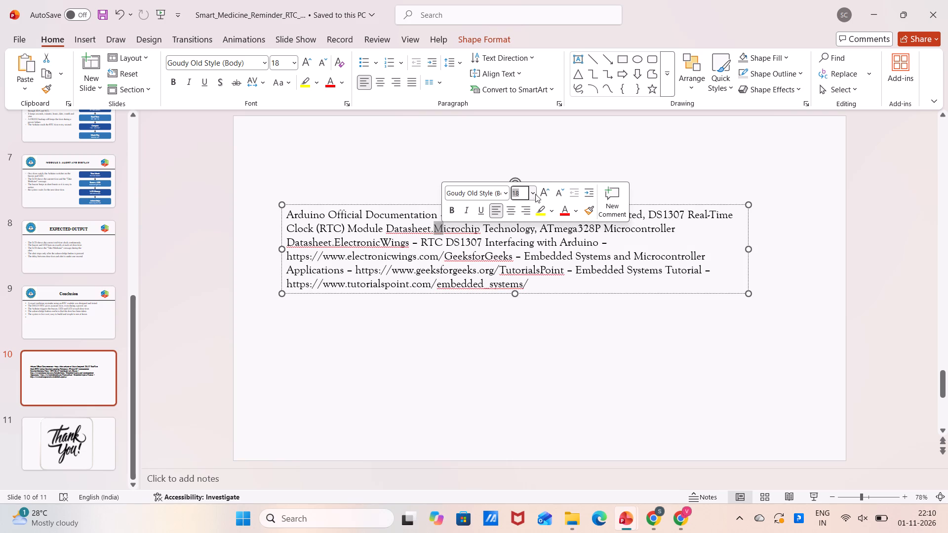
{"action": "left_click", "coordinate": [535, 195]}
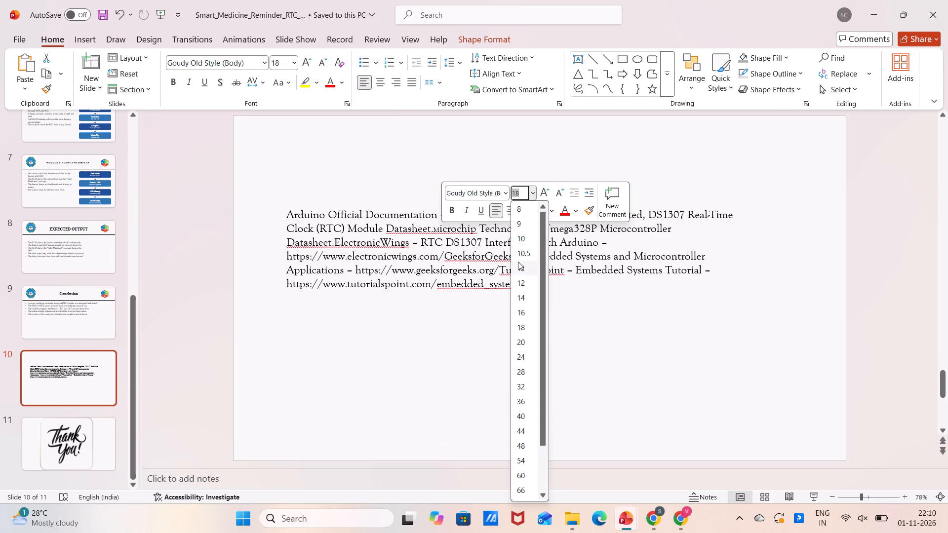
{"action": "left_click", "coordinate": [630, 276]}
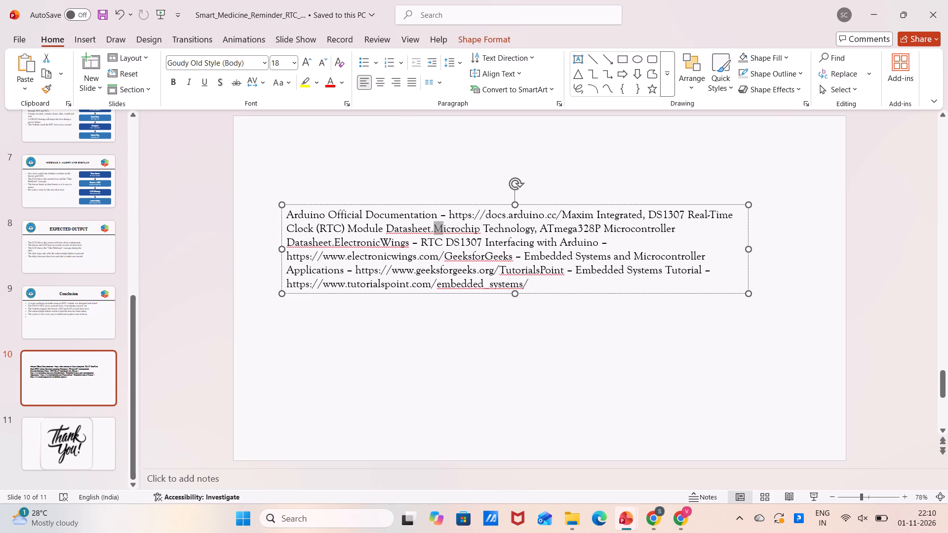
Move the words "Systems Tutorial" to the end of the reference text, after the tutorialspoint link.
{"action": "left_click_drag", "start_coordinate": [630, 276], "coordinate": [683, 269]}
{"action": "left_click_drag", "start_coordinate": [683, 269], "coordinate": [529, 282]}
Set the font size of the entire reference text on slide 10 to 24.
{"action": "triple_click", "coordinate": [529, 282]}
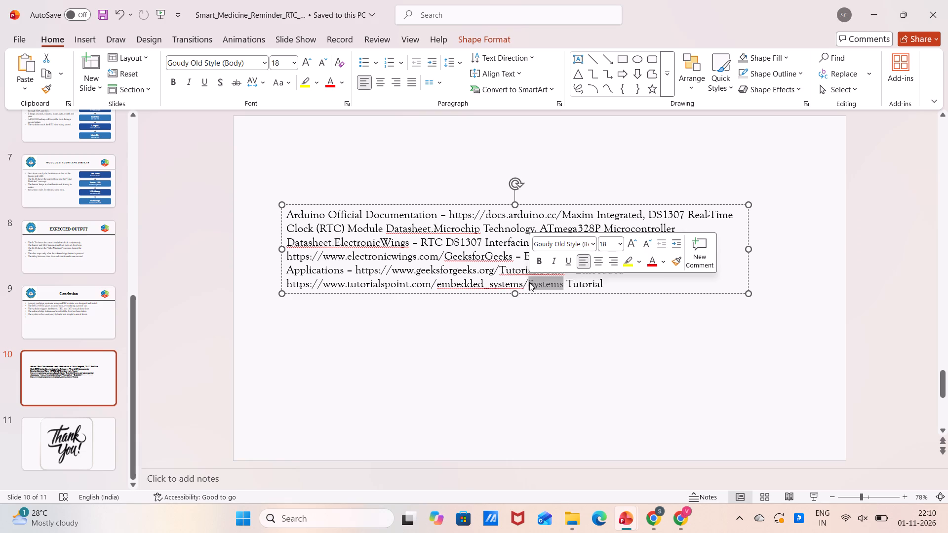
{"action": "left_click", "coordinate": [528, 282]}
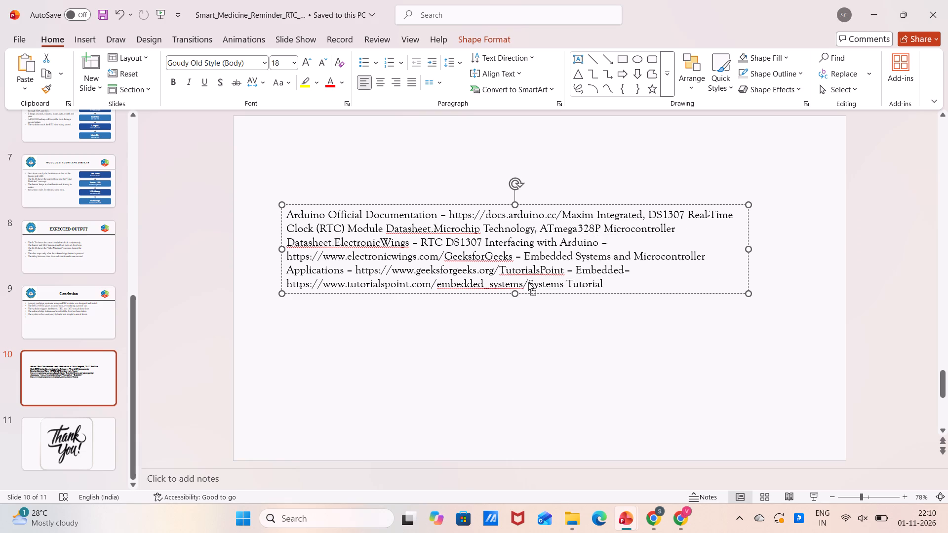
{"action": "double_click", "coordinate": [528, 282]}
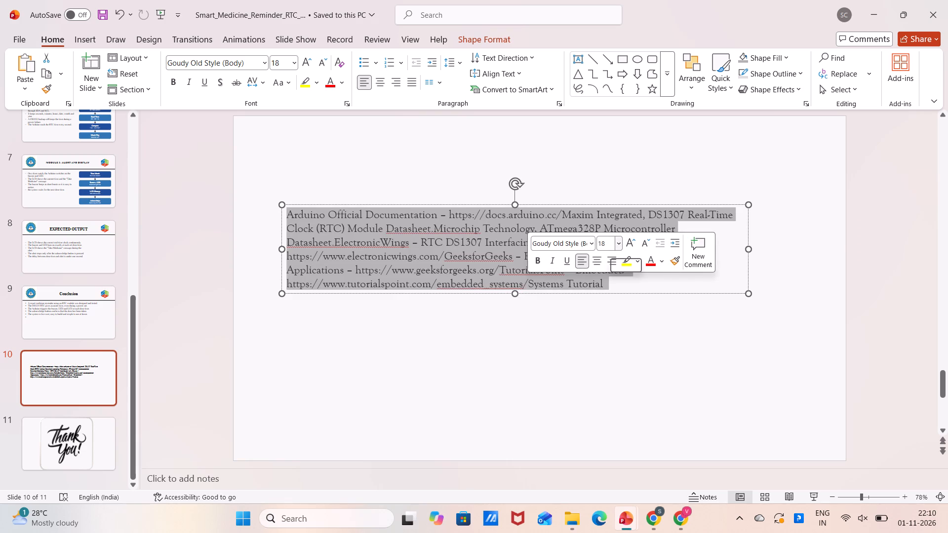
{"action": "left_click", "coordinate": [616, 246]}
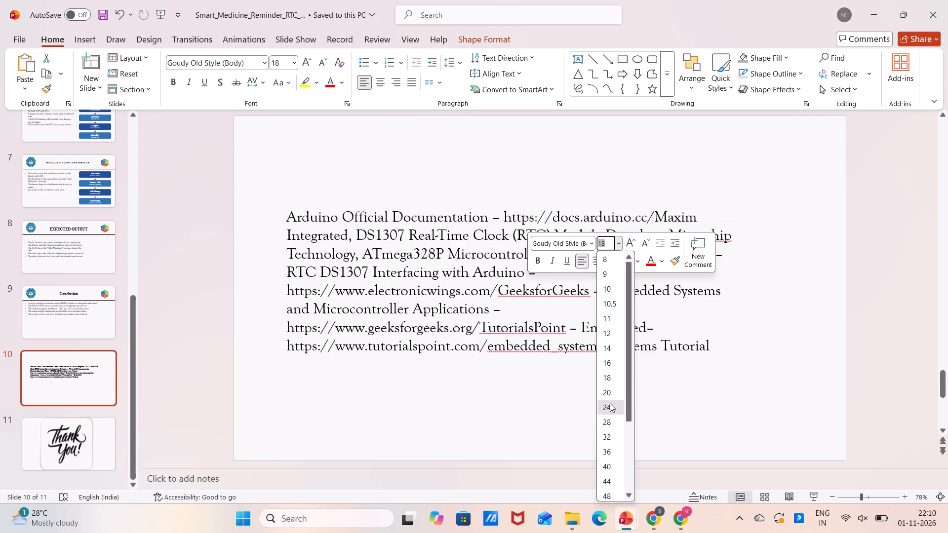
{"action": "left_click", "coordinate": [610, 403]}
{"action": "left_click", "coordinate": [485, 436]}
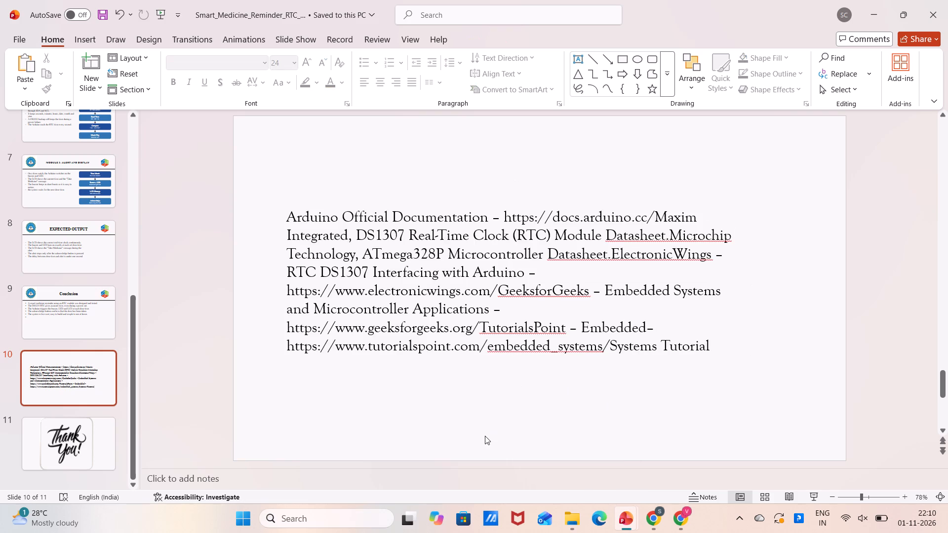
Copy the Saveetha University logo from the Conclusion slide and paste it onto slide 10.
{"action": "left_click", "coordinate": [75, 311]}
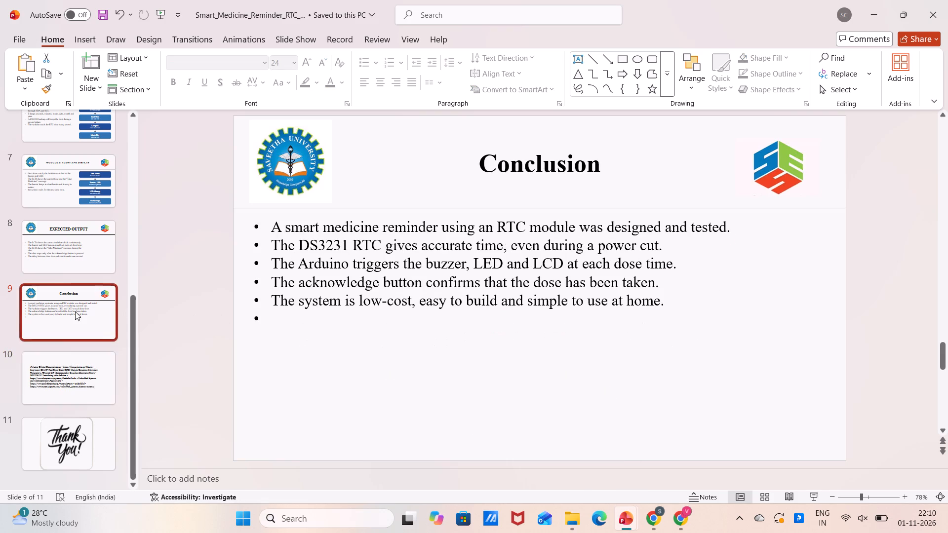
{"action": "left_click", "coordinate": [284, 156]}
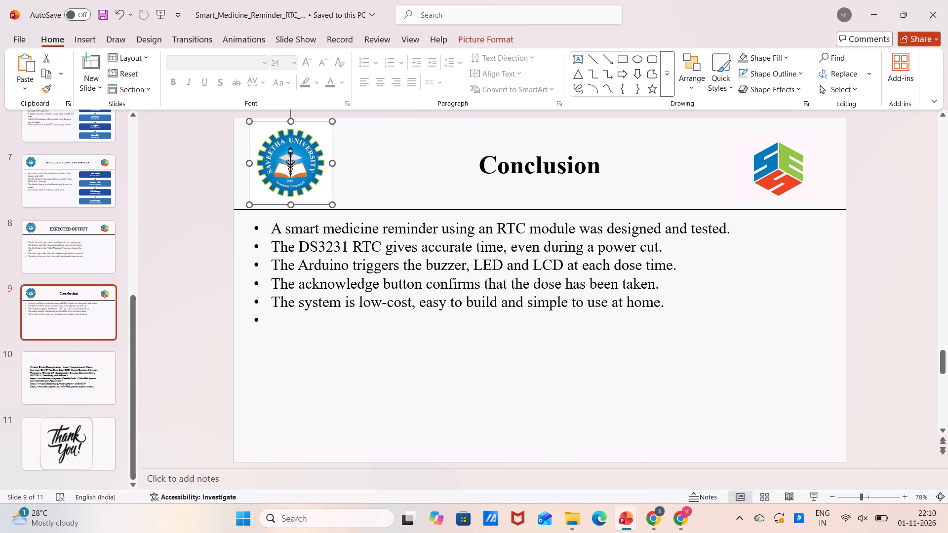
{"action": "key", "text": "ctrl+c"}
{"action": "left_click", "coordinate": [75, 377]}
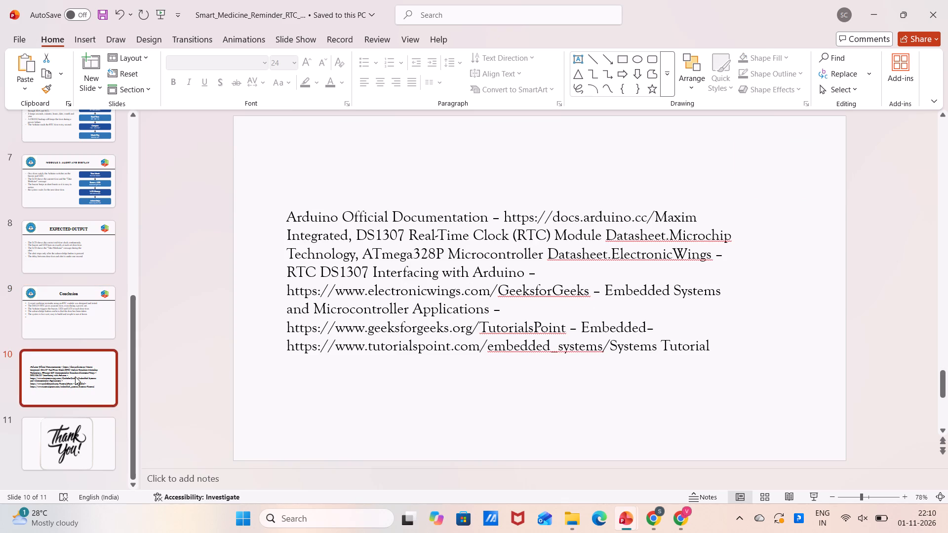
{"action": "left_click", "coordinate": [316, 170]}
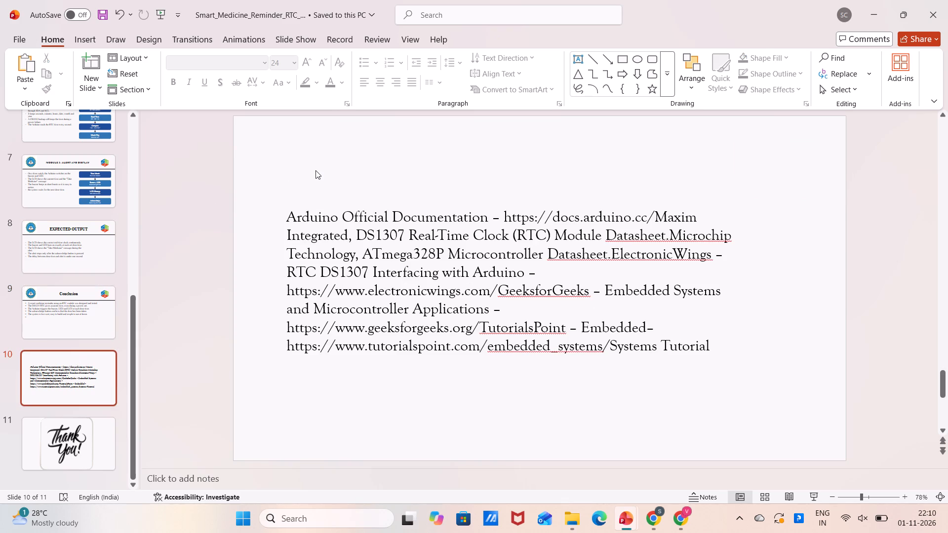
{"action": "key", "text": "ctrl+v"}
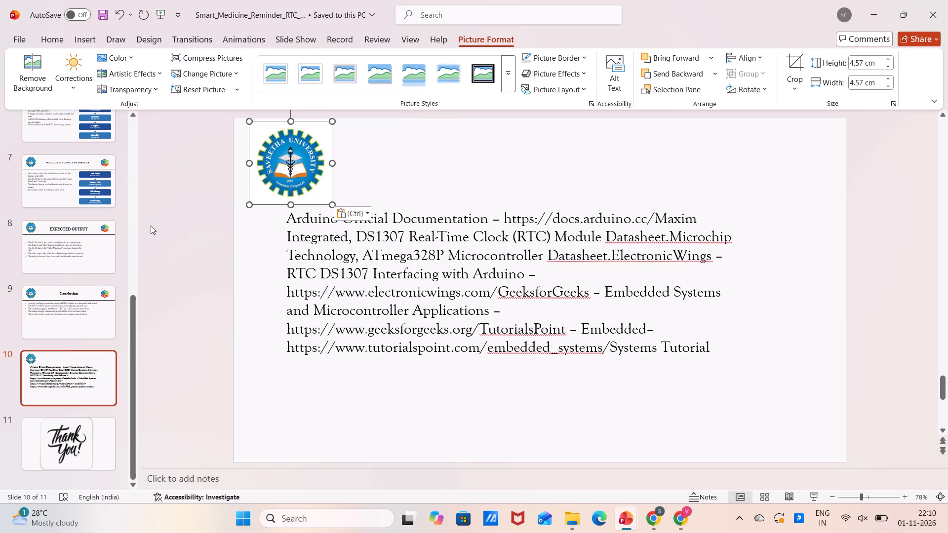
Copy the SES cube logo from the Conclusion slide onto slide 10 and shift it slightly toward the slide's upper-right corner.
{"action": "left_click", "coordinate": [83, 308]}
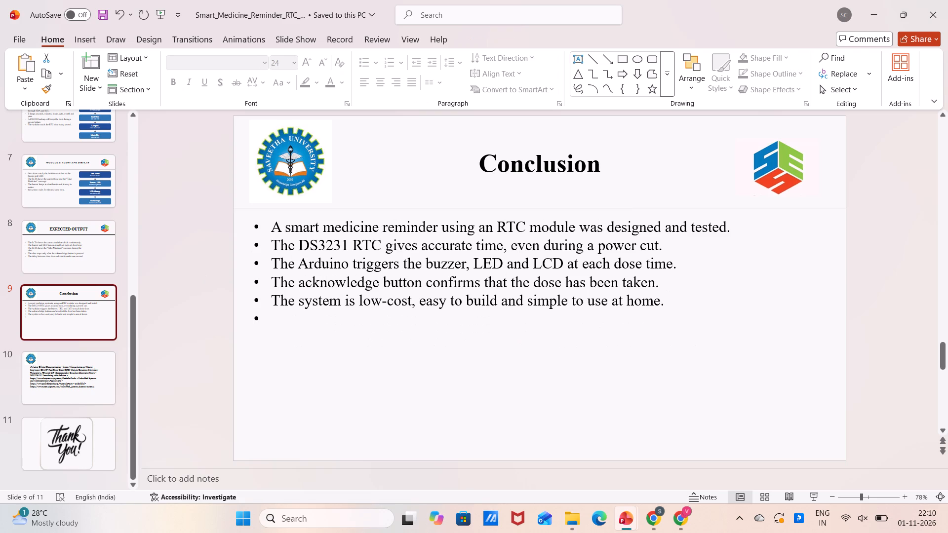
{"action": "left_click", "coordinate": [749, 150]}
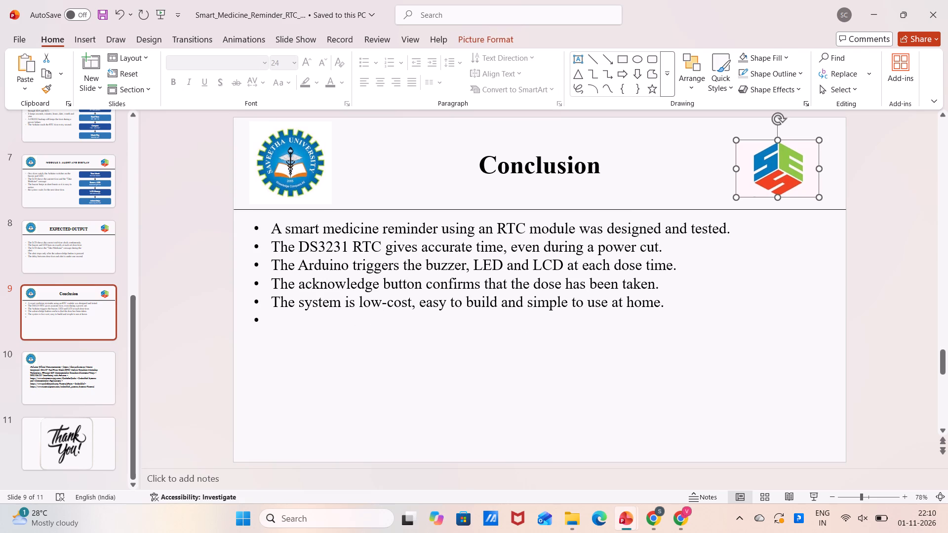
{"action": "key", "text": "ctrl+c"}
{"action": "left_click", "coordinate": [113, 357]}
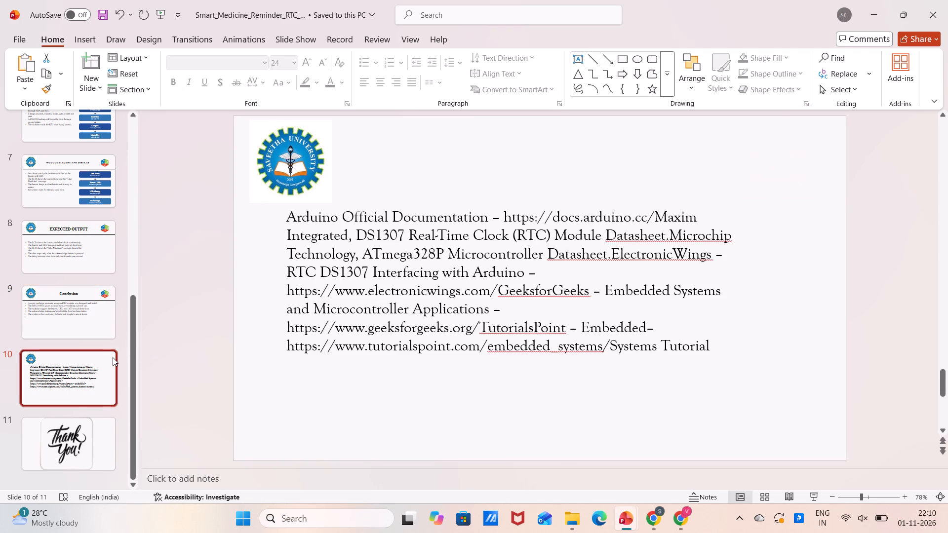
{"action": "key", "text": "ctrl+v"}
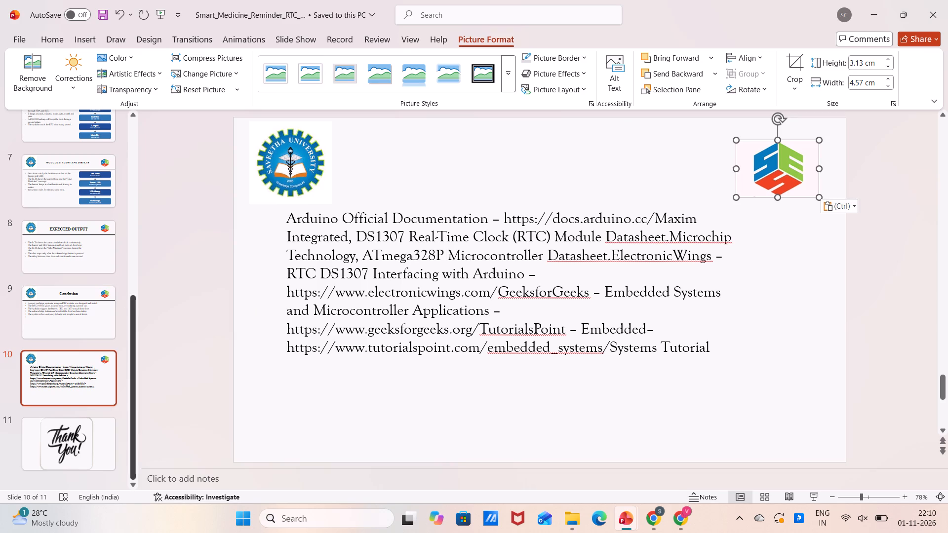
{"action": "left_click_drag", "start_coordinate": [779, 167], "coordinate": [787, 155]}
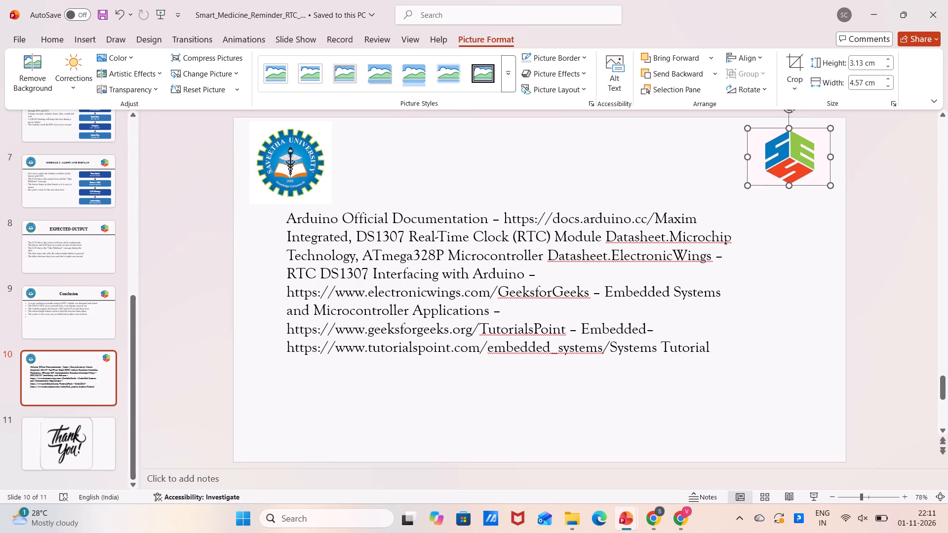
Insert an empty text box between the two logos on slide 10 and widen it for a heading.
{"action": "left_click", "coordinate": [573, 175]}
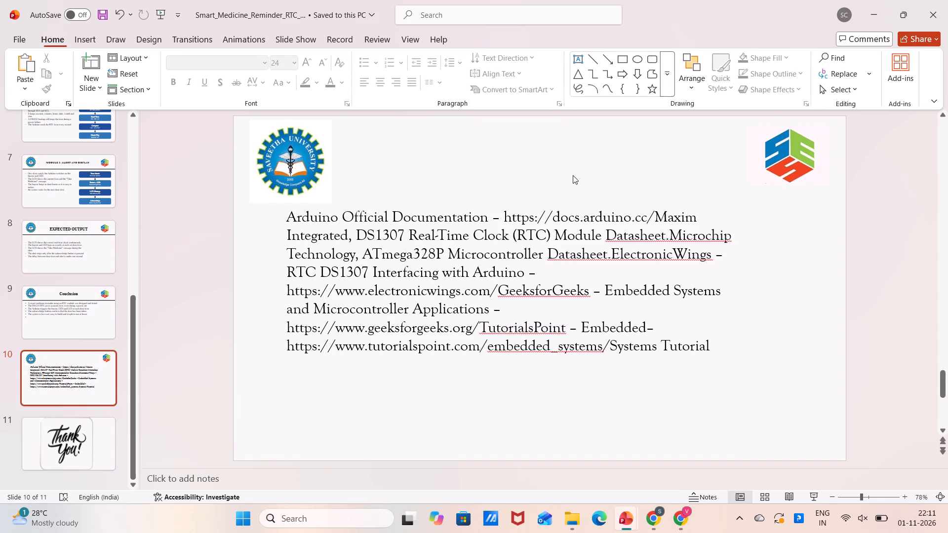
{"action": "left_click", "coordinate": [551, 163]}
{"action": "triple_click", "coordinate": [551, 163]}
{"action": "left_click", "coordinate": [551, 163]}
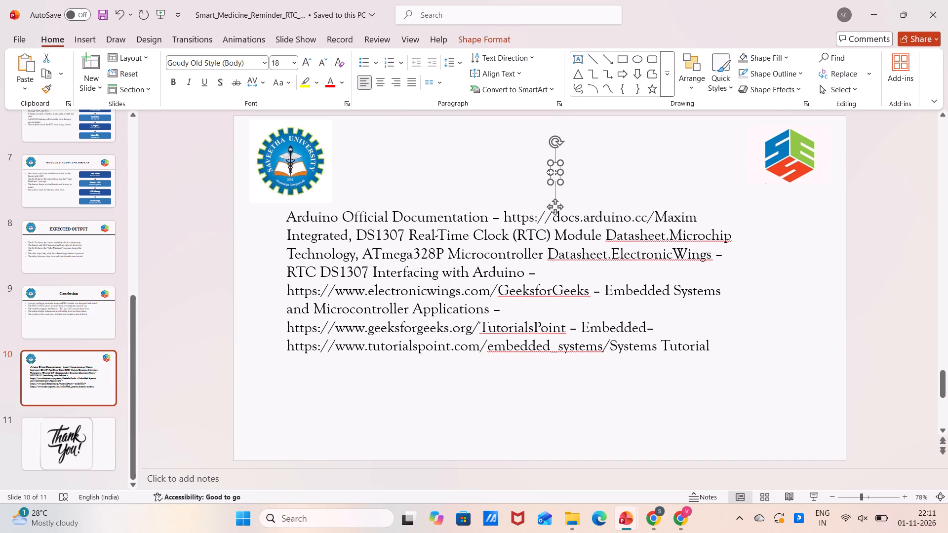
{"action": "left_click_drag", "start_coordinate": [552, 172], "coordinate": [436, 159]}
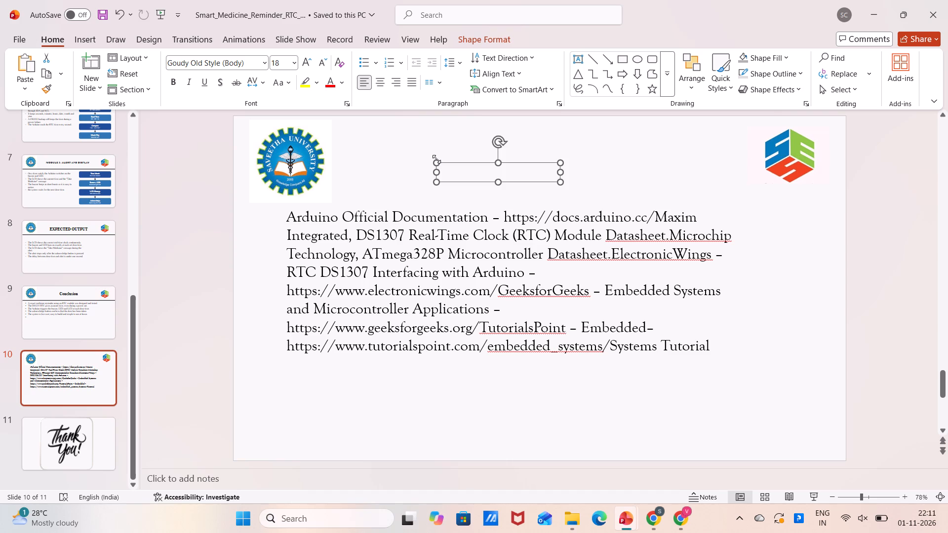
{"action": "left_click_drag", "start_coordinate": [499, 163], "coordinate": [497, 136]}
Enter the heading "reference" in the text box between the logos, correcting its spelling.
{"action": "left_click", "coordinate": [502, 169]}
{"action": "type", "text": "re"}
{"action": "key", "text": "f"}
{"action": "type", "text": "rence"}
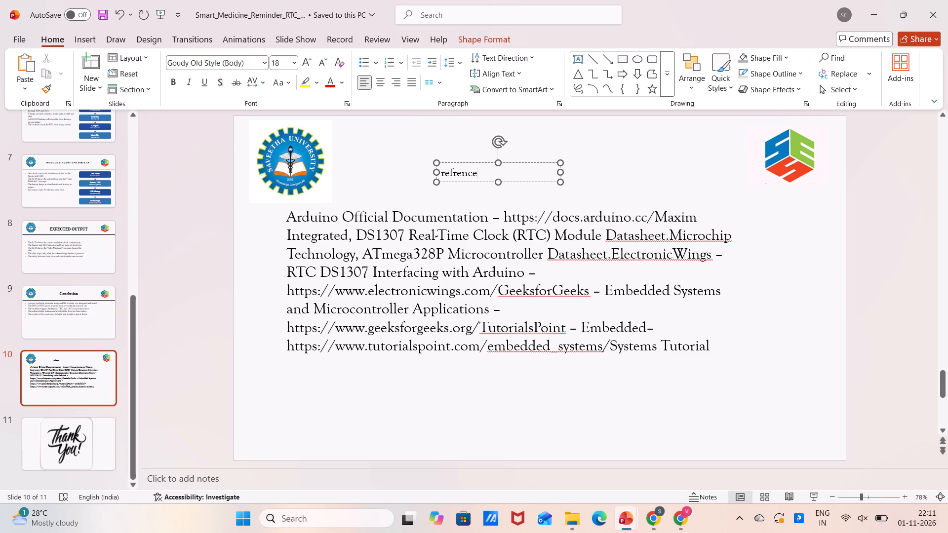
{"action": "left_click", "coordinate": [451, 175]}
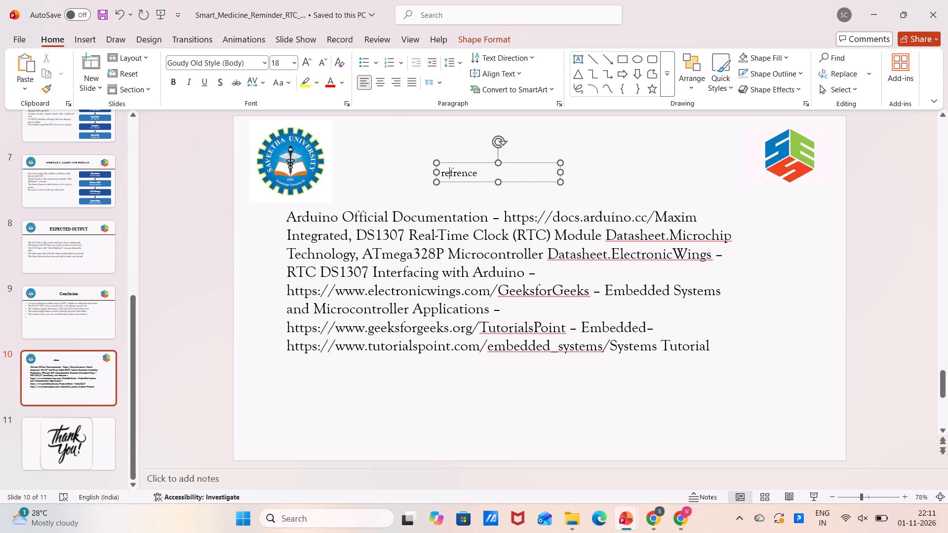
{"action": "left_click", "coordinate": [453, 175]}
{"action": "key", "text": "e"}
Set the font size of the "reference" heading on slide 10 to 40.
{"action": "left_click_drag", "start_coordinate": [481, 174], "coordinate": [446, 172]}
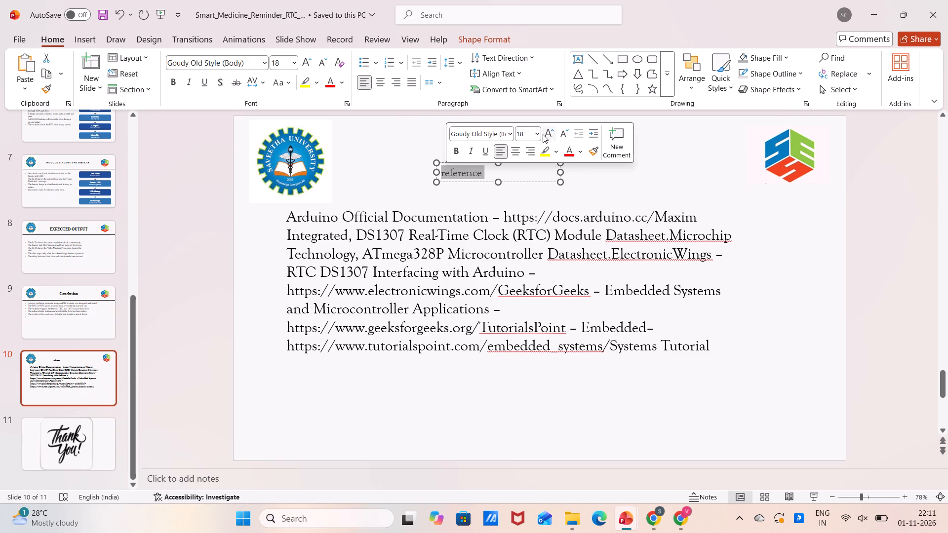
{"action": "left_click", "coordinate": [541, 134]}
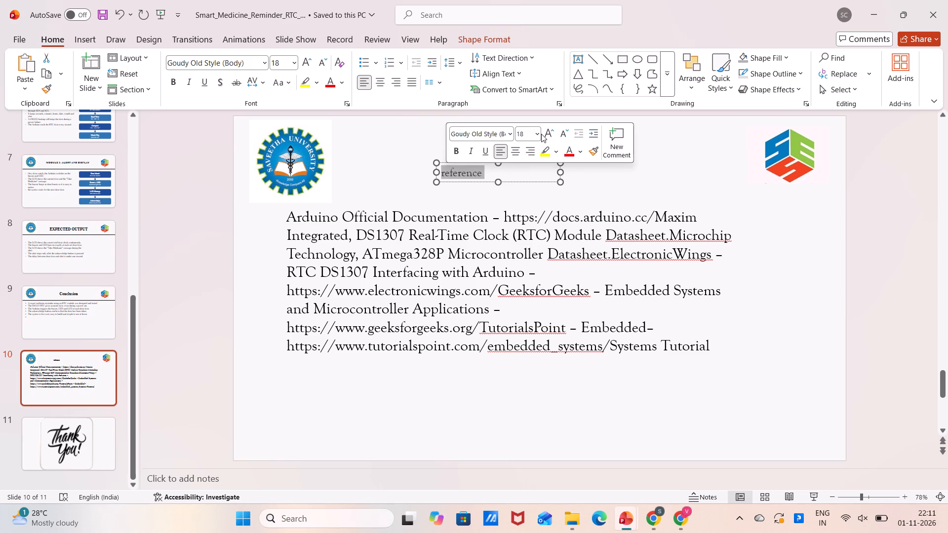
{"action": "left_click", "coordinate": [541, 134]}
{"action": "left_click", "coordinate": [535, 134]}
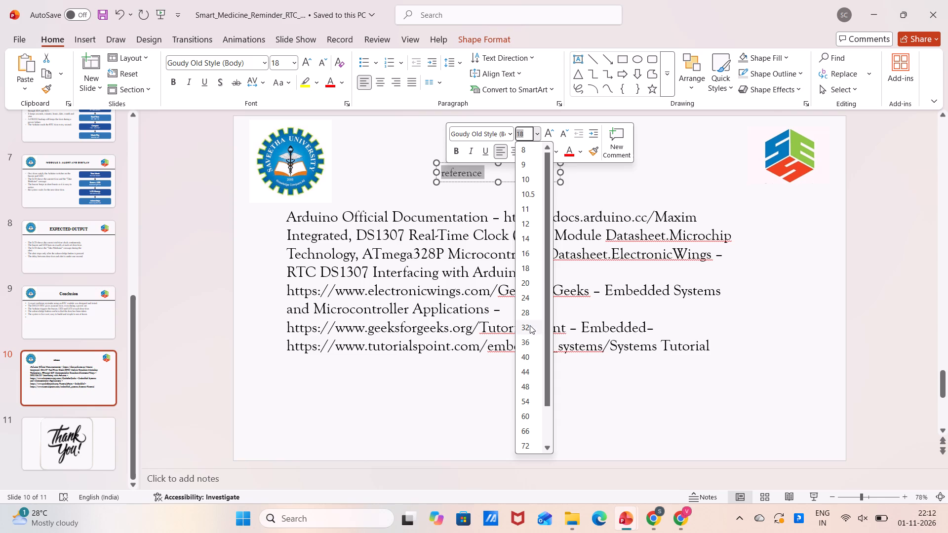
{"action": "left_click", "coordinate": [523, 354]}
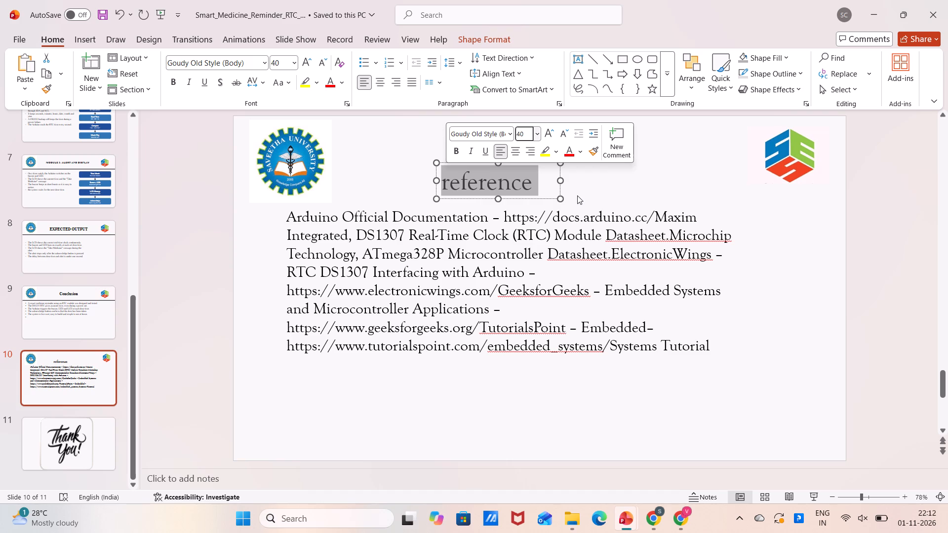
Change the font colour of the "reference" heading to black.
{"action": "left_click", "coordinate": [570, 153]}
{"action": "left_click_drag", "start_coordinate": [573, 153], "coordinate": [580, 153]}
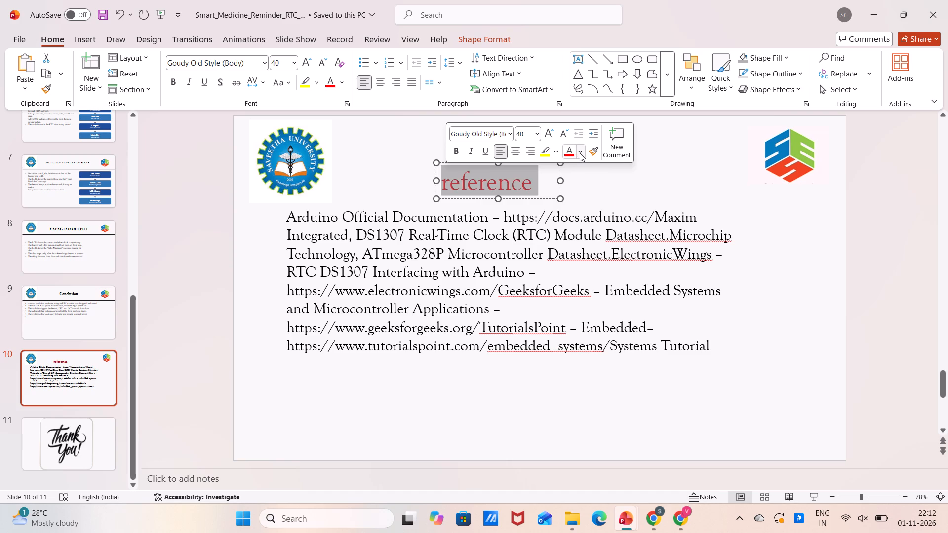
{"action": "left_click", "coordinate": [580, 153]}
{"action": "left_click", "coordinate": [588, 210]}
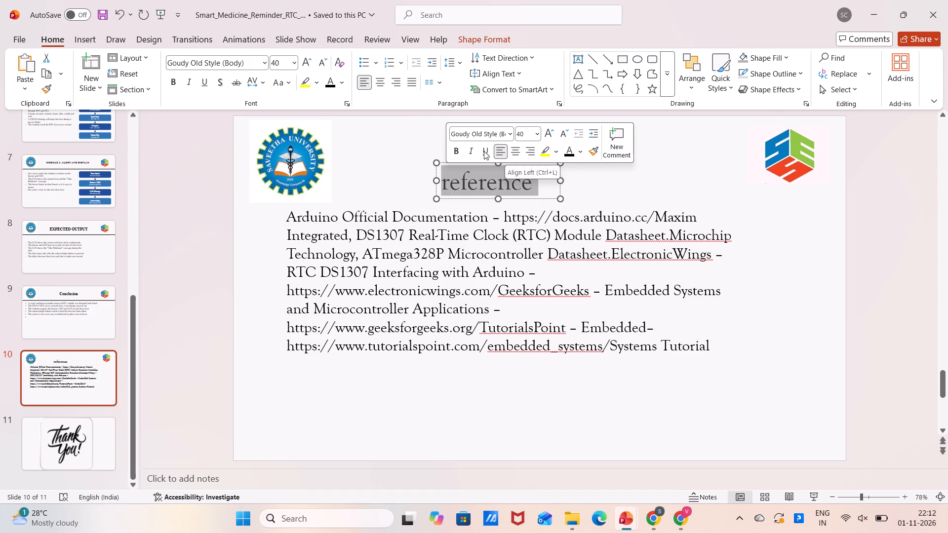
Make the "reference" heading bold and deselect its text box.
{"action": "left_click", "coordinate": [458, 149]}
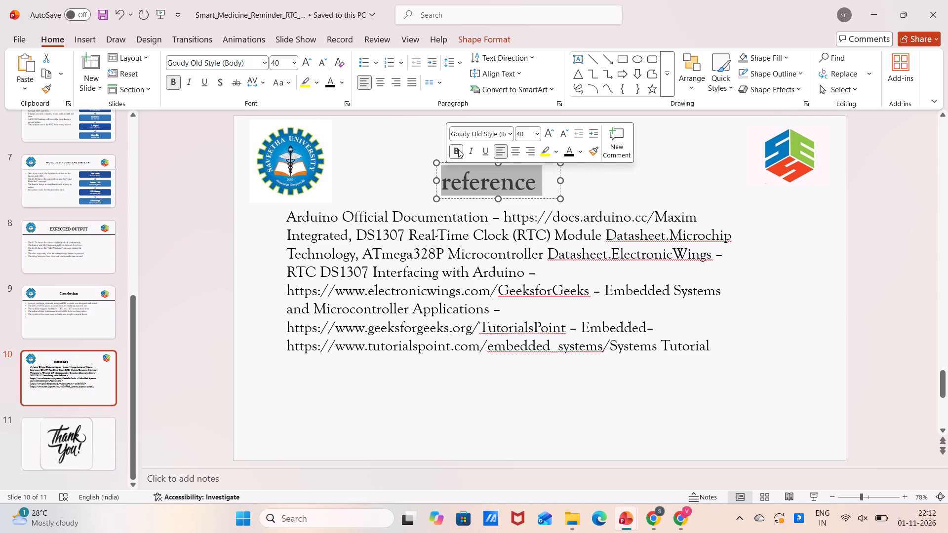
{"action": "left_click", "coordinate": [458, 149]}
{"action": "left_click", "coordinate": [458, 149]}
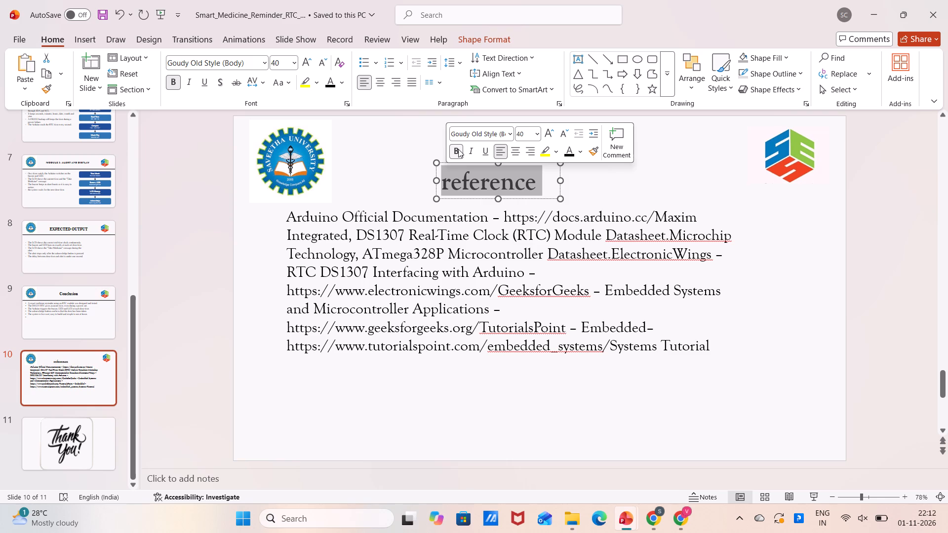
{"action": "left_click", "coordinate": [458, 149]}
{"action": "left_click", "coordinate": [458, 149]}
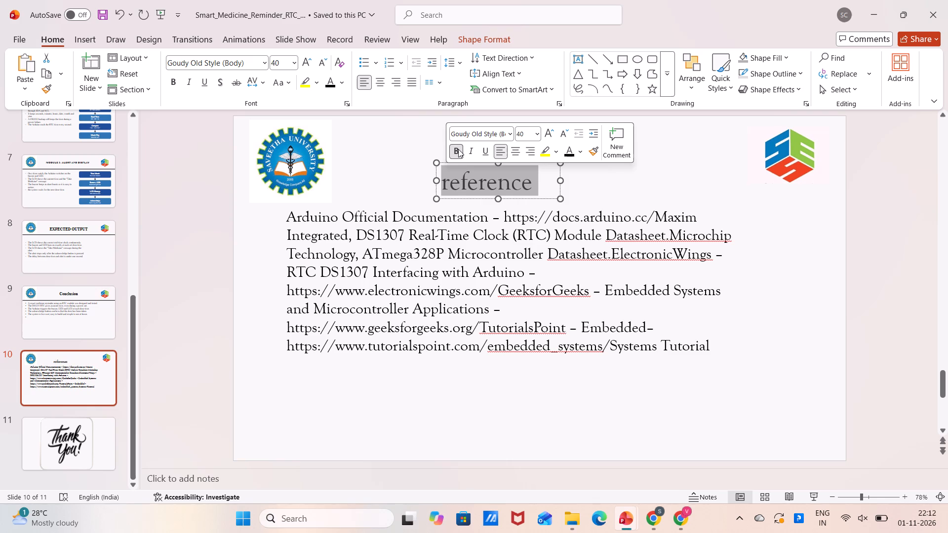
{"action": "left_click", "coordinate": [458, 149]}
{"action": "left_click", "coordinate": [458, 149]}
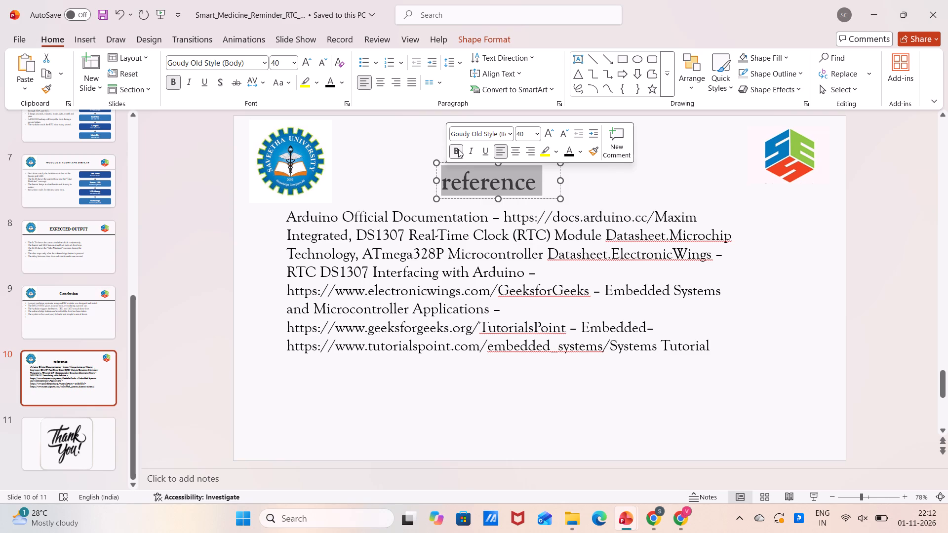
{"action": "left_click", "coordinate": [458, 149]}
{"action": "left_click", "coordinate": [458, 149]}
{"action": "left_click", "coordinate": [171, 82]}
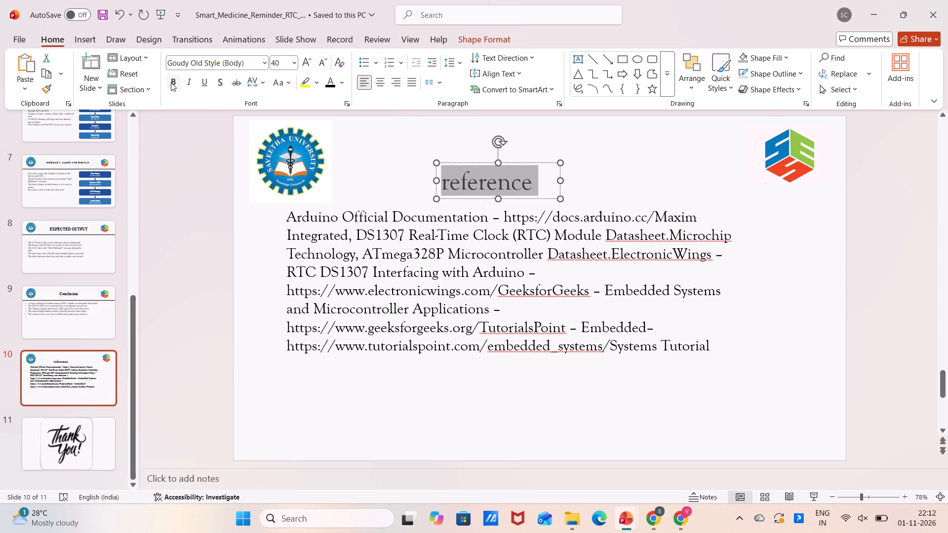
{"action": "left_click", "coordinate": [171, 82]}
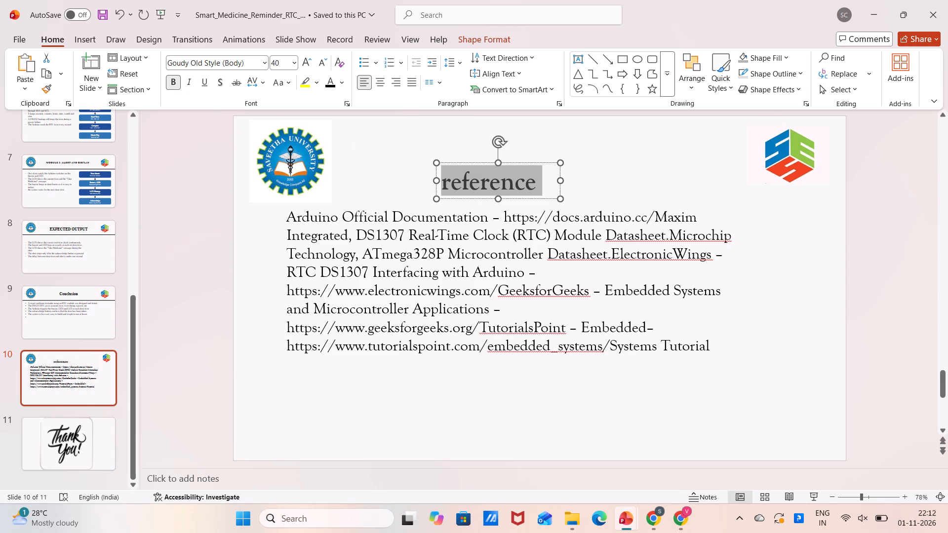
{"action": "left_click", "coordinate": [379, 187]}
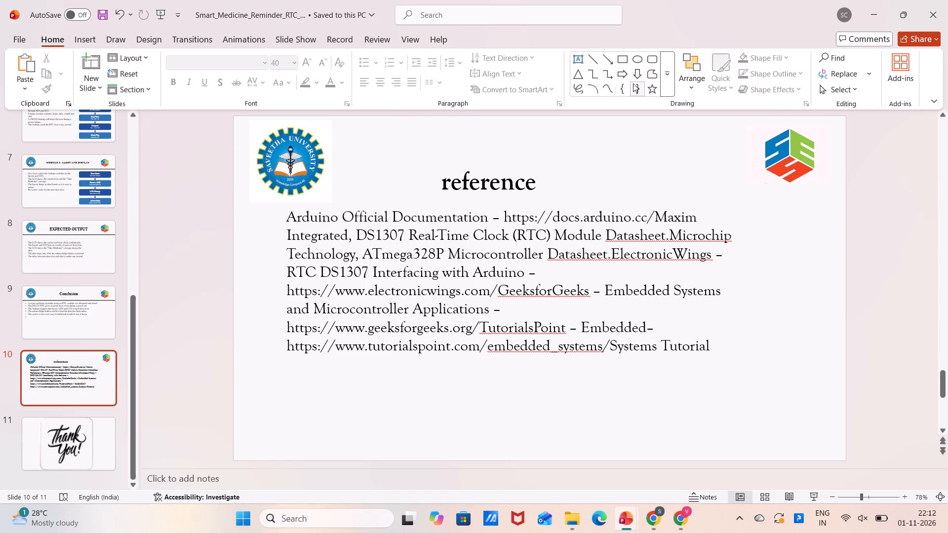
Draw a near-horizontal straight line about 26.6 cm wide beneath the "reference" heading, ending below the SES cube logo.
{"action": "left_click", "coordinate": [665, 76]}
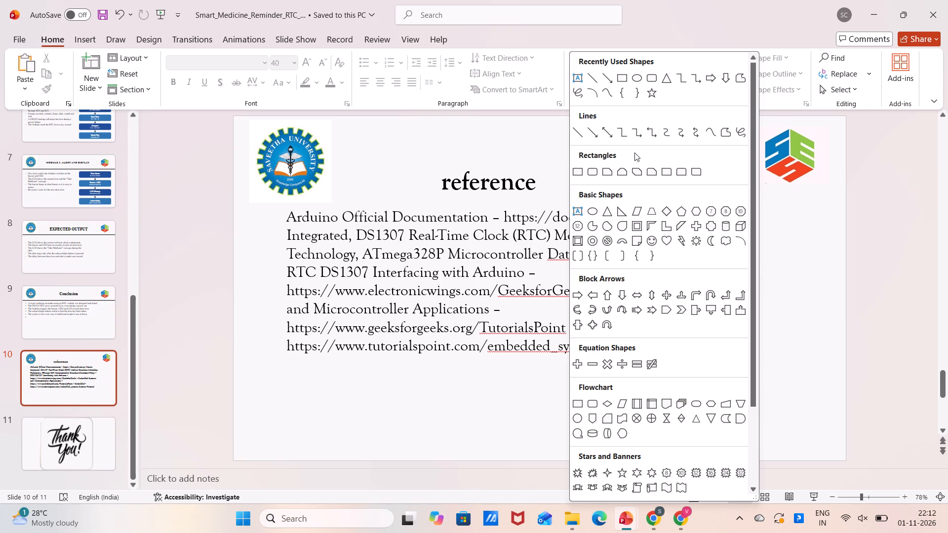
{"action": "scroll", "coordinate": [660, 148], "scroll_direction": "down", "scroll_amount": 3}
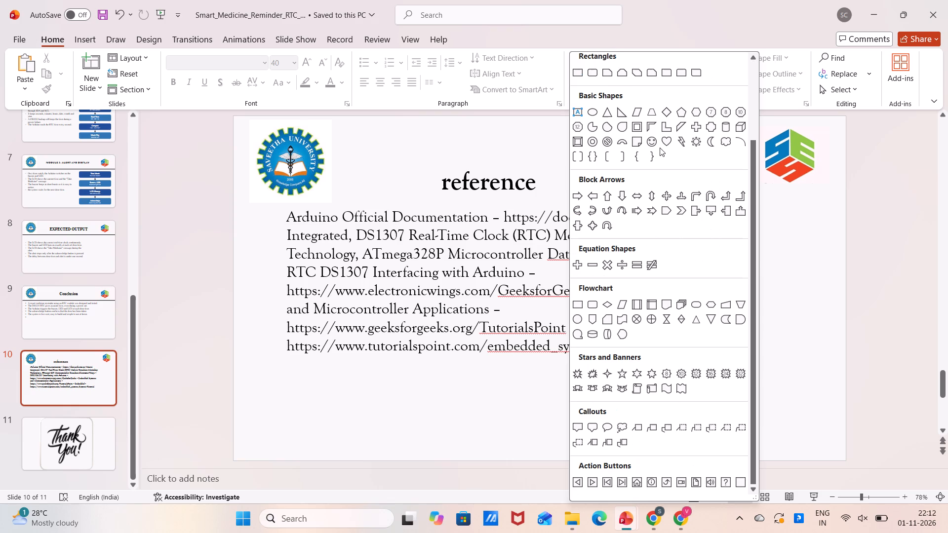
{"action": "scroll", "coordinate": [660, 148], "scroll_direction": "down", "scroll_amount": 4}
{"action": "scroll", "coordinate": [660, 148], "scroll_direction": "up", "scroll_amount": 6}
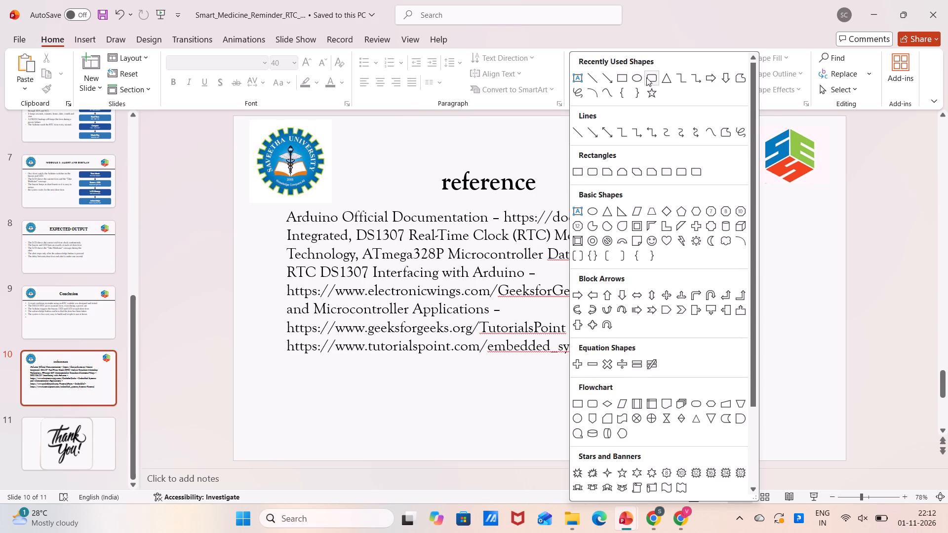
{"action": "left_click", "coordinate": [580, 130]}
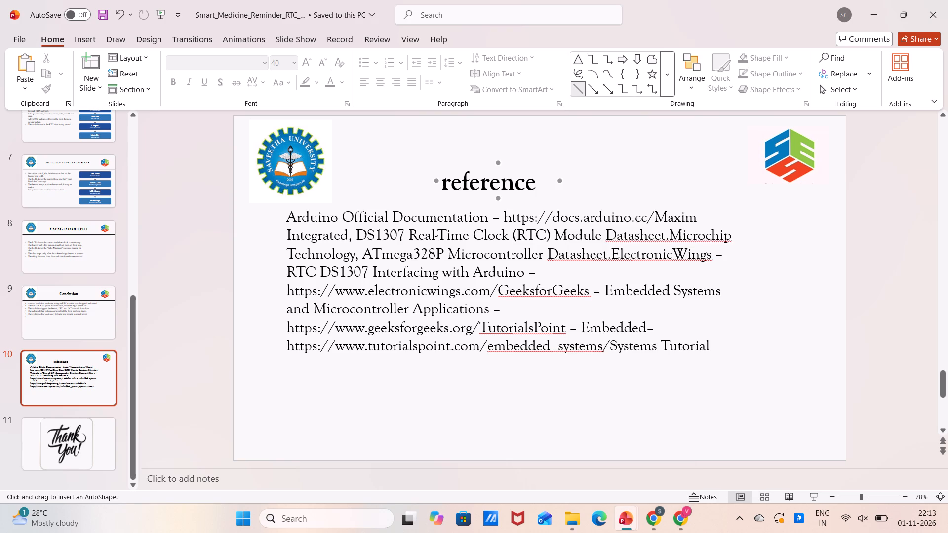
{"action": "left_click_drag", "start_coordinate": [350, 200], "coordinate": [448, 202]}
{"action": "left_click_drag", "start_coordinate": [448, 202], "coordinate": [817, 192]}
{"action": "left_click_drag", "start_coordinate": [817, 192], "coordinate": [828, 192]}
{"action": "left_click_drag", "start_coordinate": [828, 192], "coordinate": [829, 201]}
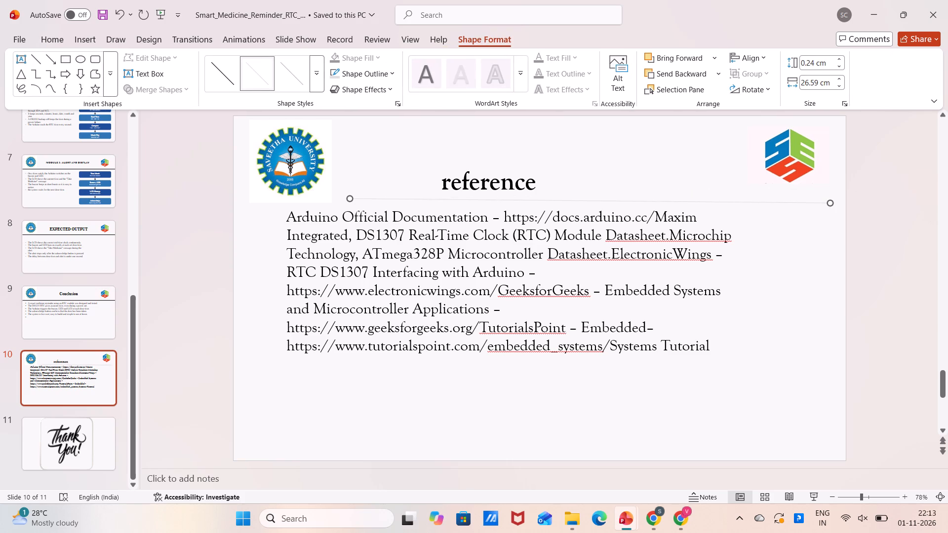
Extend the line's free end beneath the Saveetha University logo, making the line about 31.9 cm wide.
{"action": "left_click_drag", "start_coordinate": [352, 199], "coordinate": [288, 206]}
{"action": "left_click_drag", "start_coordinate": [288, 206], "coordinate": [255, 204]}
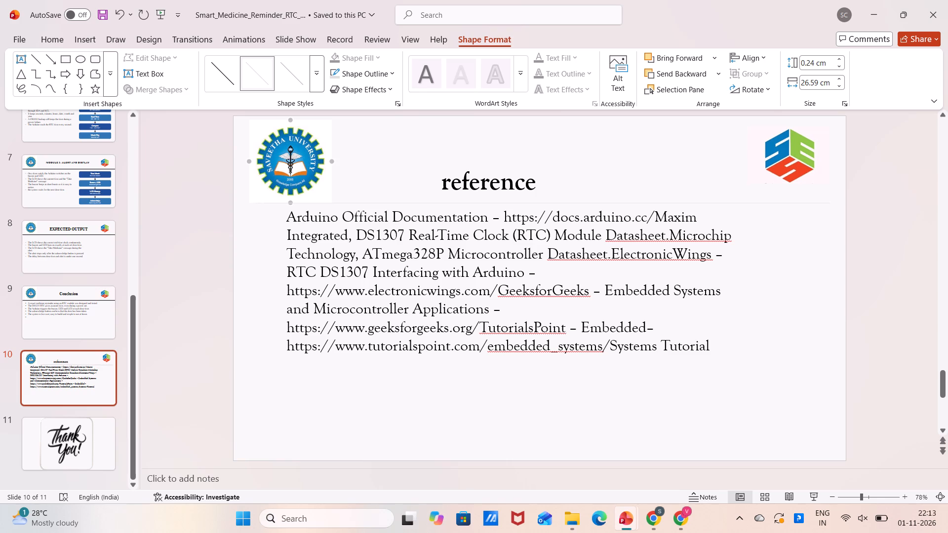
{"action": "left_click_drag", "start_coordinate": [255, 204], "coordinate": [253, 204]}
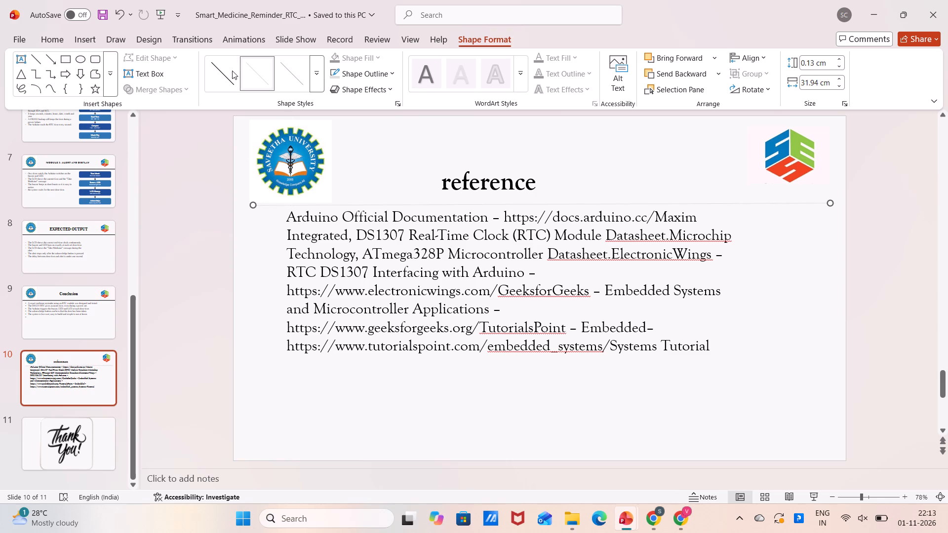
Apply the dark first preset shape style to the line beneath the heading.
{"action": "left_click", "coordinate": [224, 68]}
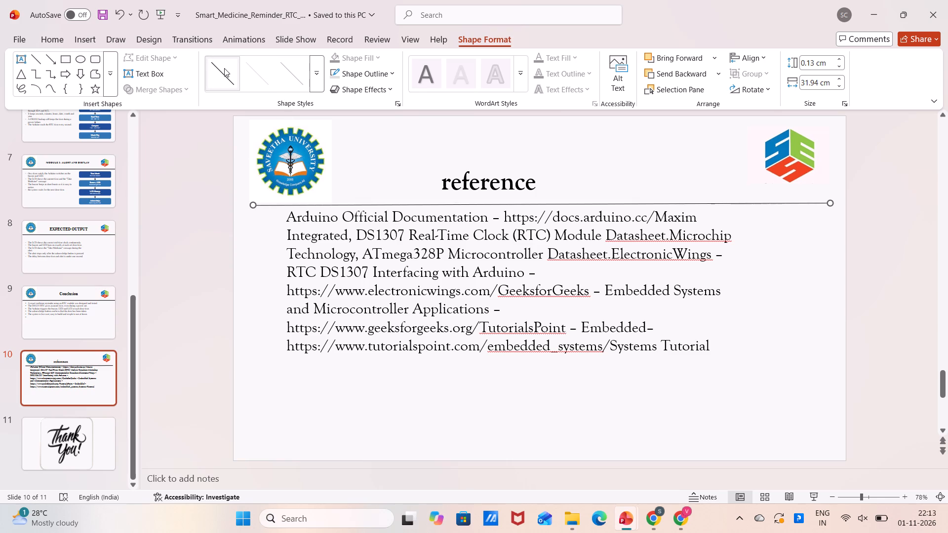
{"action": "left_click", "coordinate": [241, 327]}
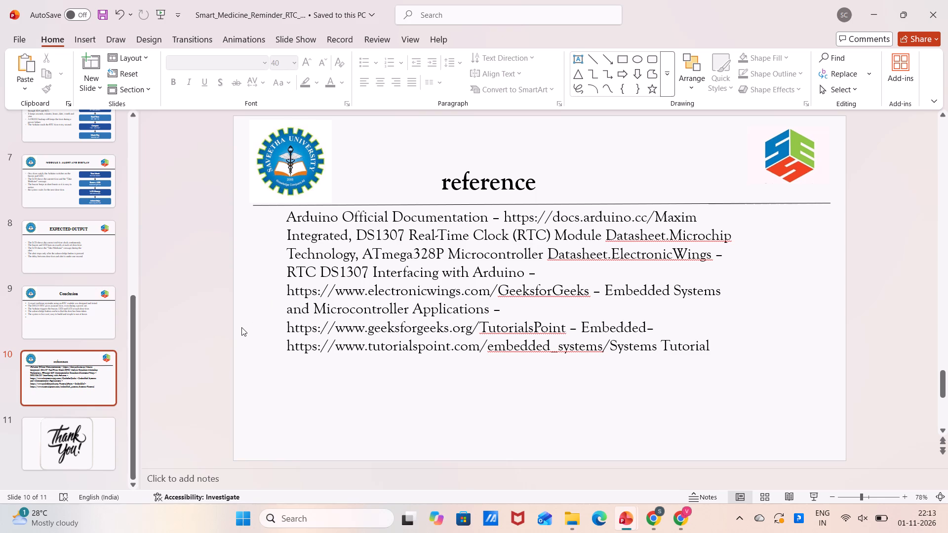
Paste the copied SES cube logo onto the Components Used slide.
{"action": "scroll", "coordinate": [86, 194], "scroll_direction": "up", "scroll_amount": 1}
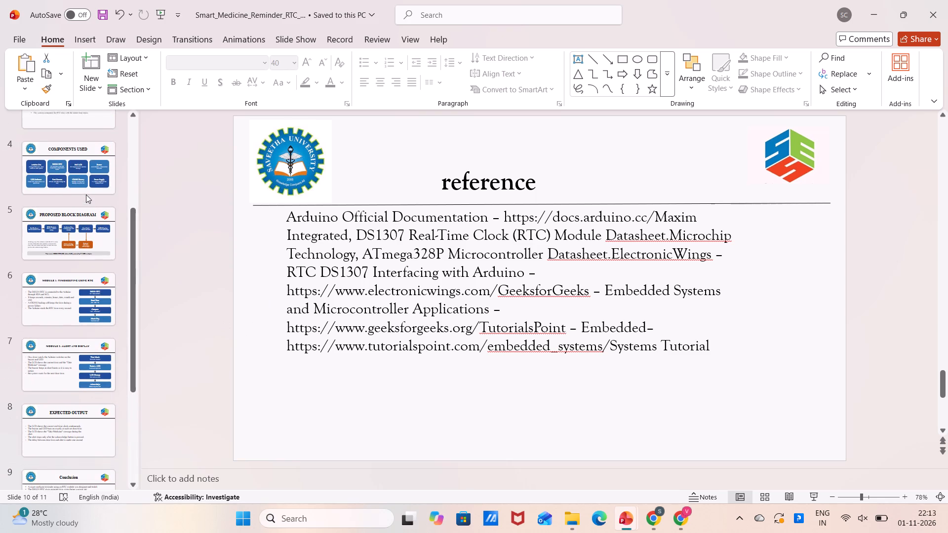
{"action": "scroll", "coordinate": [86, 194], "scroll_direction": "up", "scroll_amount": 1}
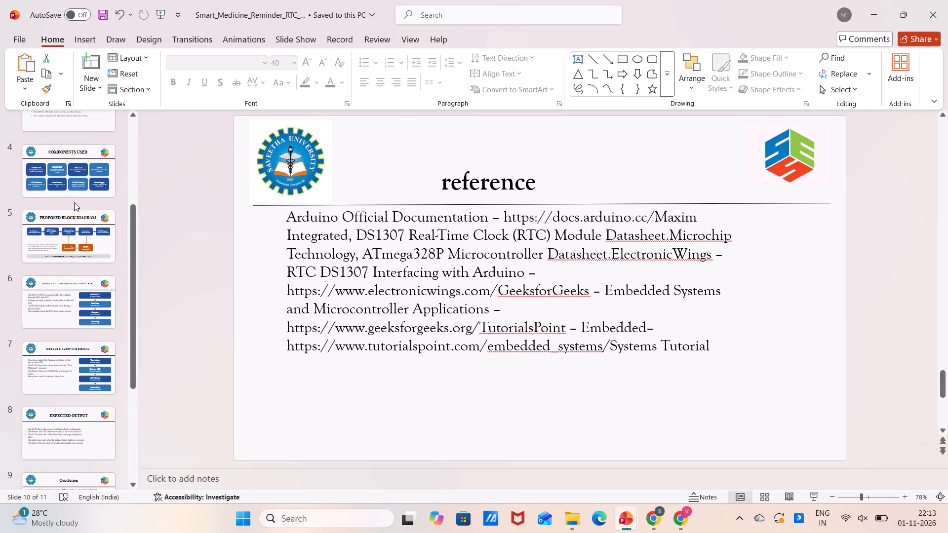
{"action": "left_click", "coordinate": [77, 190]}
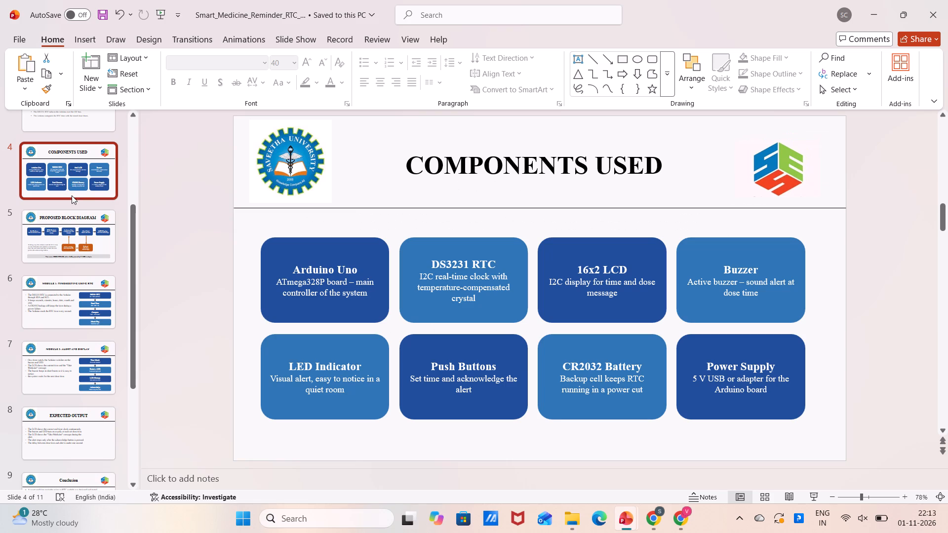
{"action": "left_click", "coordinate": [21, 67]}
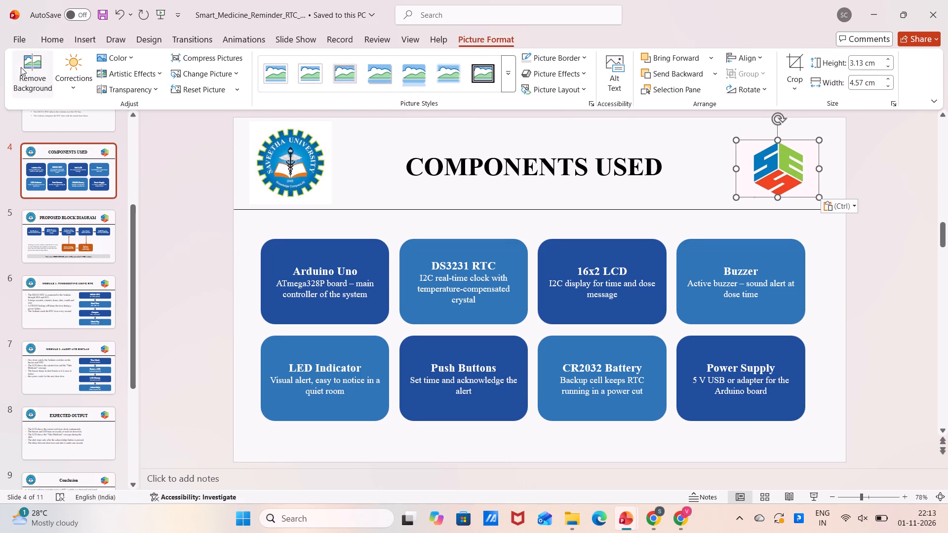
{"action": "left_click", "coordinate": [151, 175]}
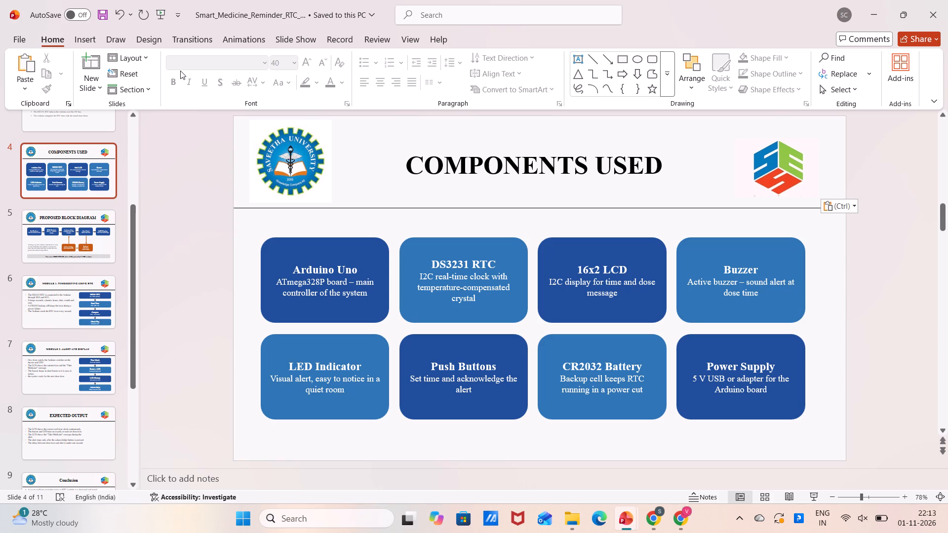
Insert a new slide with the Title with Picture layout directly after the Components Used slide.
{"action": "left_click", "coordinate": [100, 93]}
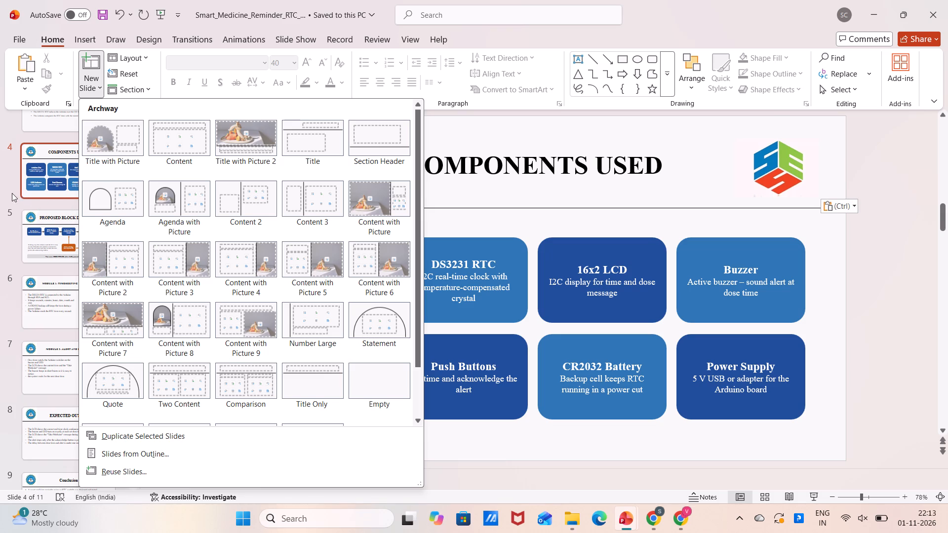
{"action": "left_click", "coordinate": [86, 153]}
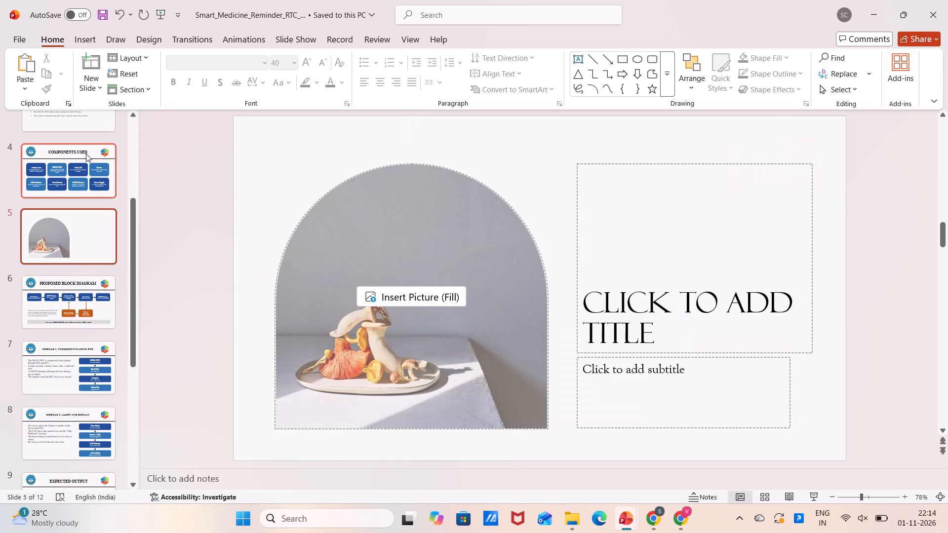
Clear the new slide 5 by deleting its picture, subtitle and title placeholders.
{"action": "key", "text": "BackSpace"}
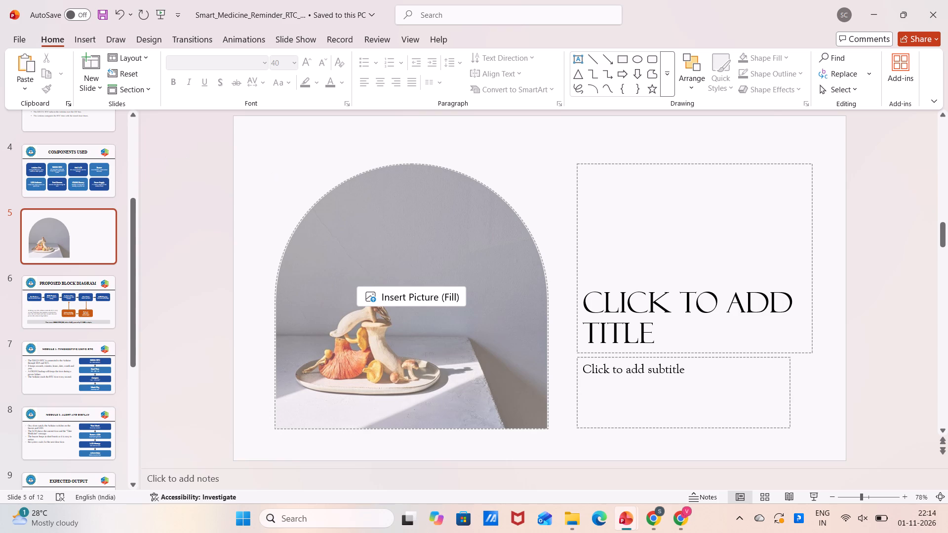
{"action": "left_click", "coordinate": [337, 194]}
{"action": "key", "text": "BackSpace"}
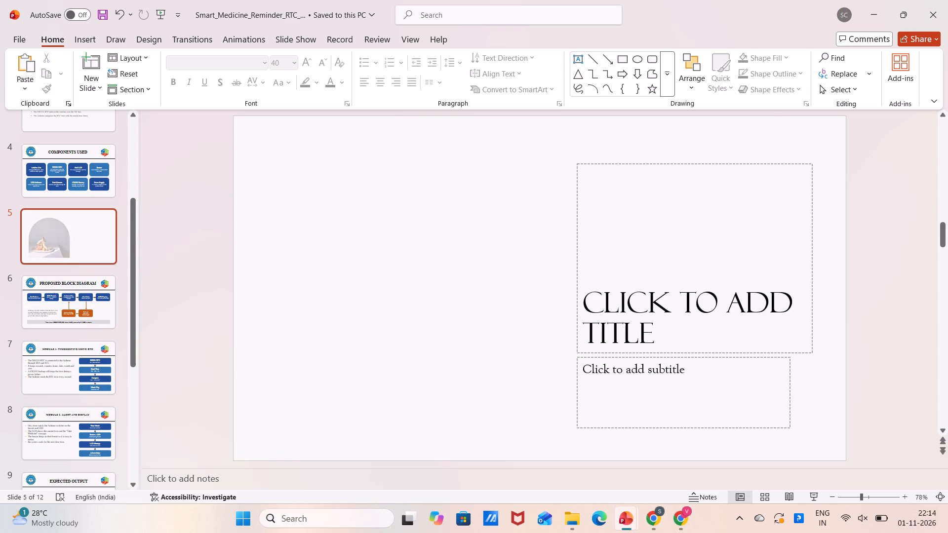
{"action": "left_click", "coordinate": [611, 236]}
{"action": "key", "text": "BackSpace"}
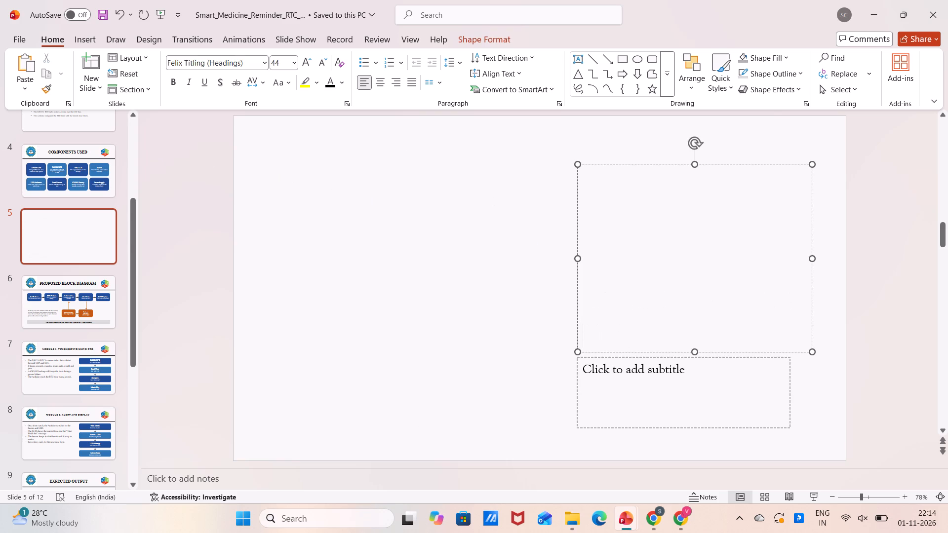
{"action": "left_click", "coordinate": [666, 383]}
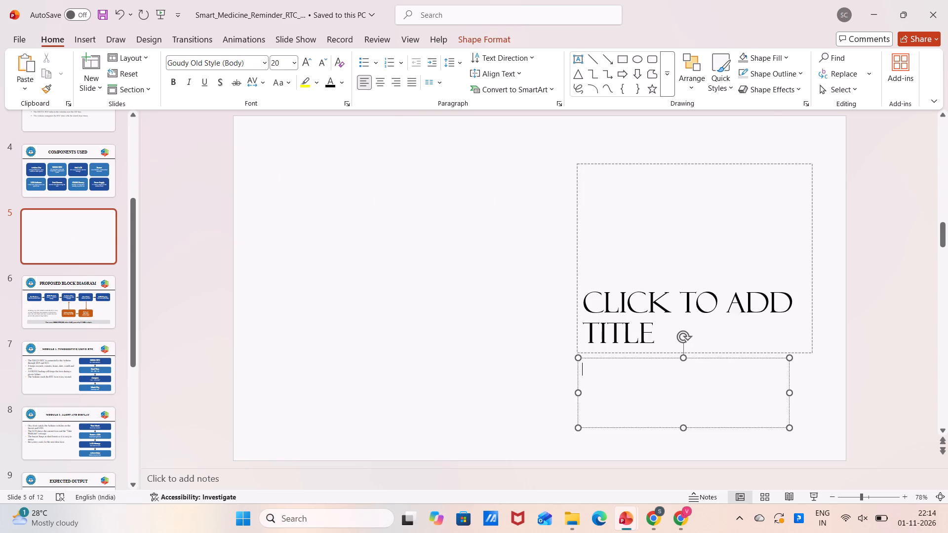
{"action": "key", "text": "BackSpace"}
{"action": "left_click", "coordinate": [682, 360]}
{"action": "key", "text": "BackSpace"}
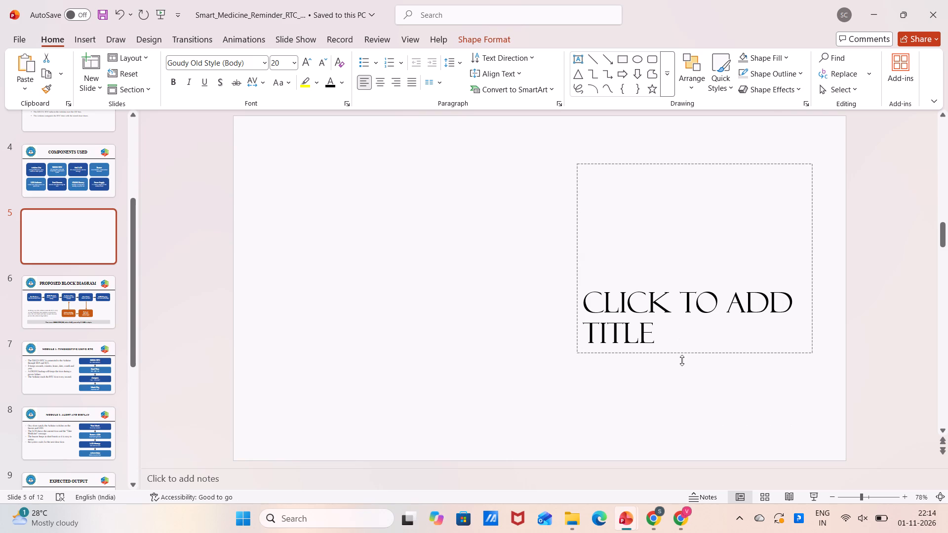
{"action": "left_click", "coordinate": [684, 353]}
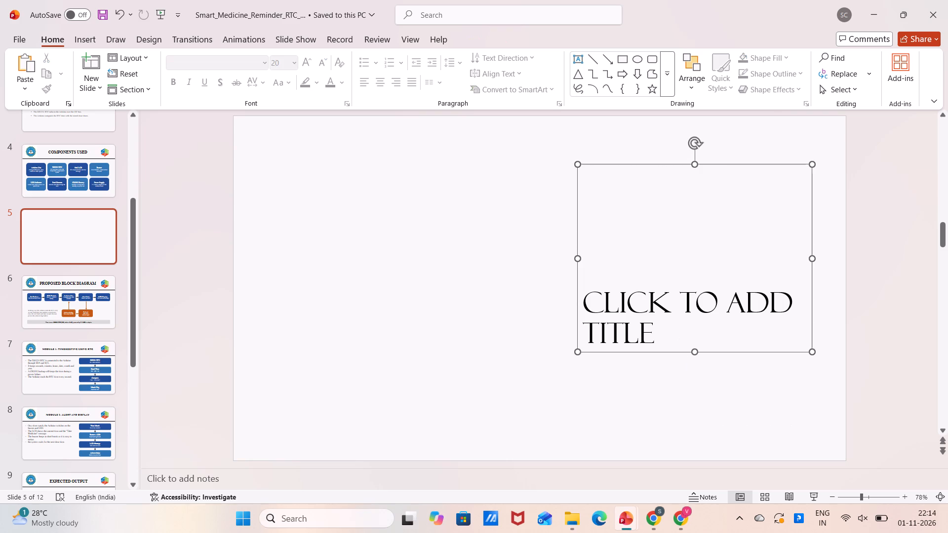
{"action": "key", "text": "BackSpace"}
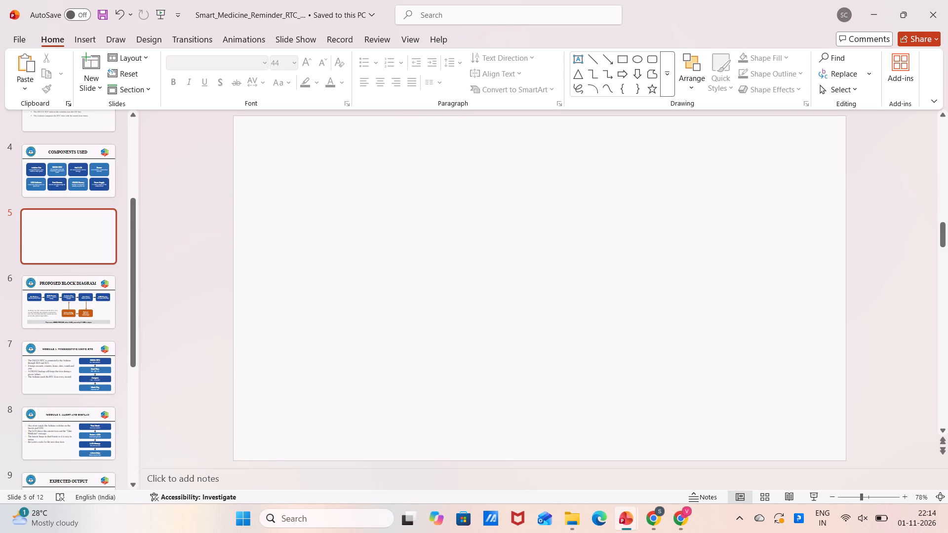
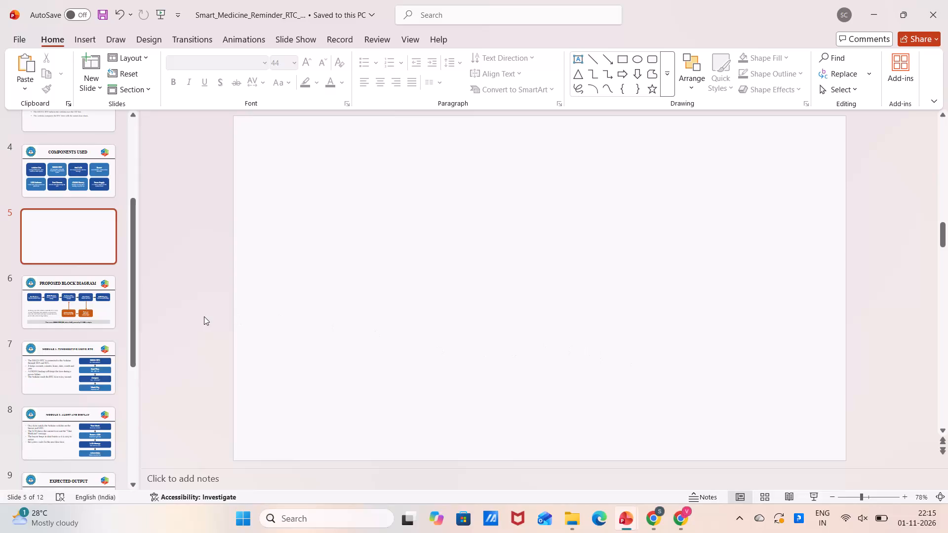
Open the Proposed Block Diagram slide that follows the blank slide 5.
{"action": "left_click", "coordinate": [121, 315]}
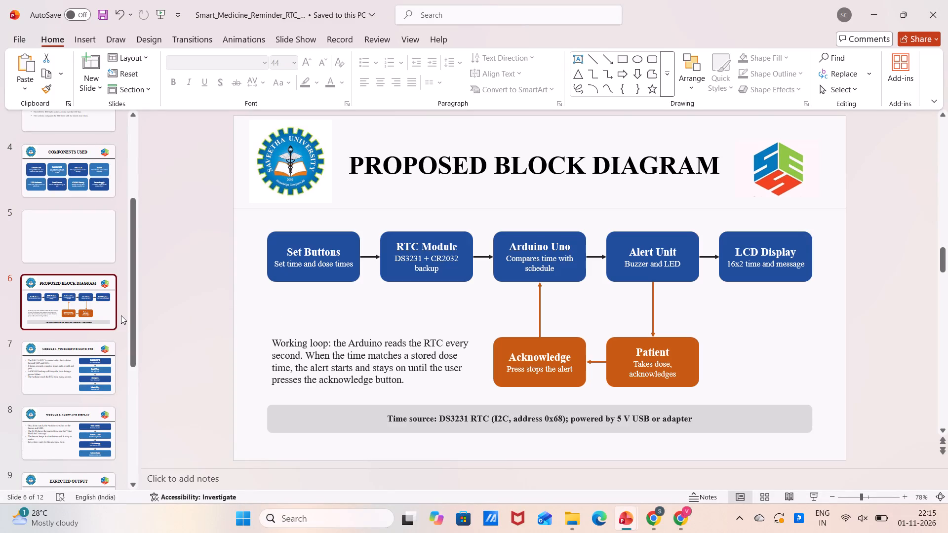
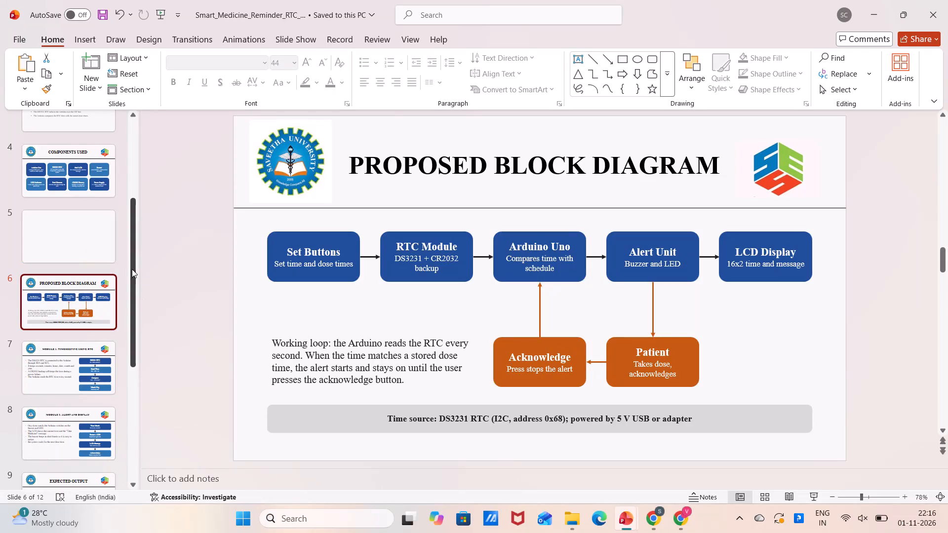
Set the slide insertion point between the Components Used slide and the blank slide 5.
{"action": "left_click", "coordinate": [80, 200]}
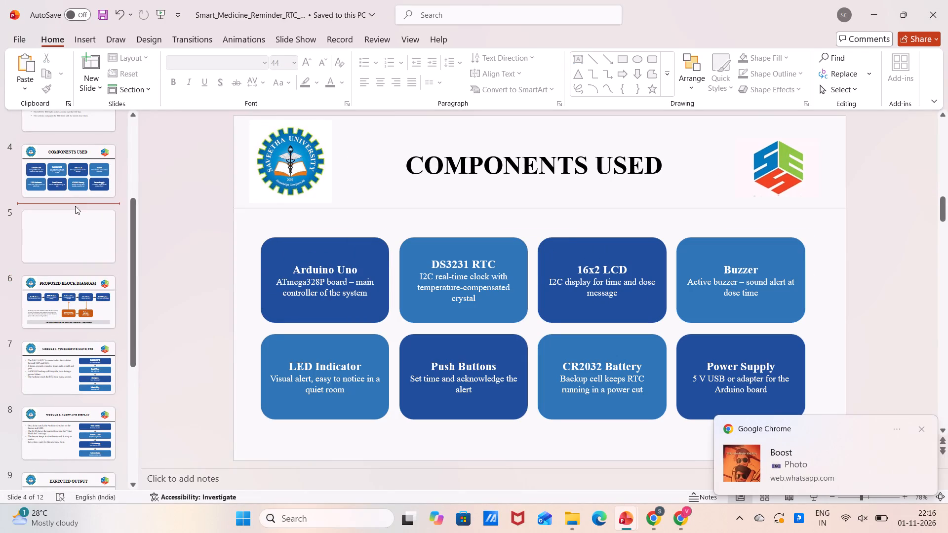
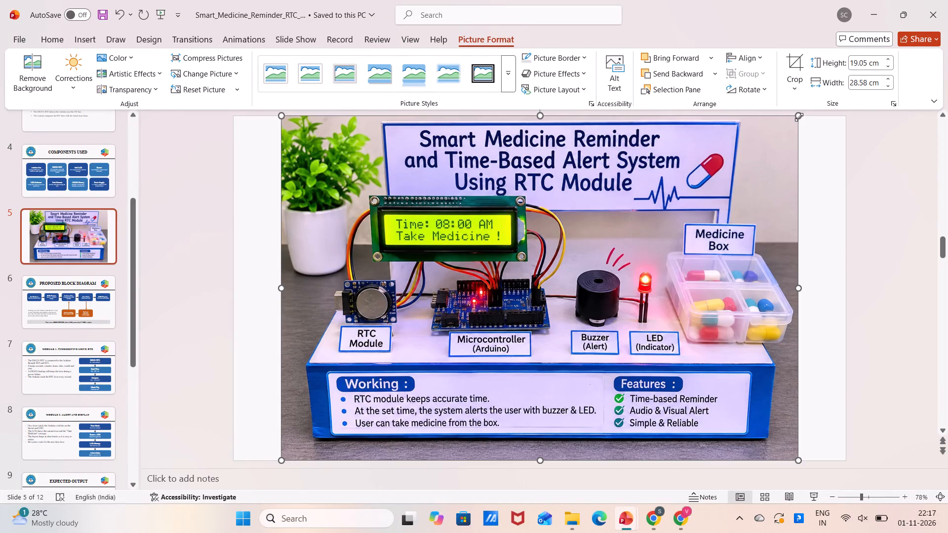
Resize the project picture on slide 5 to about 14.97 cm high and 25.21 cm wide, leaving space above it.
{"action": "left_click_drag", "start_coordinate": [799, 117], "coordinate": [801, 160]}
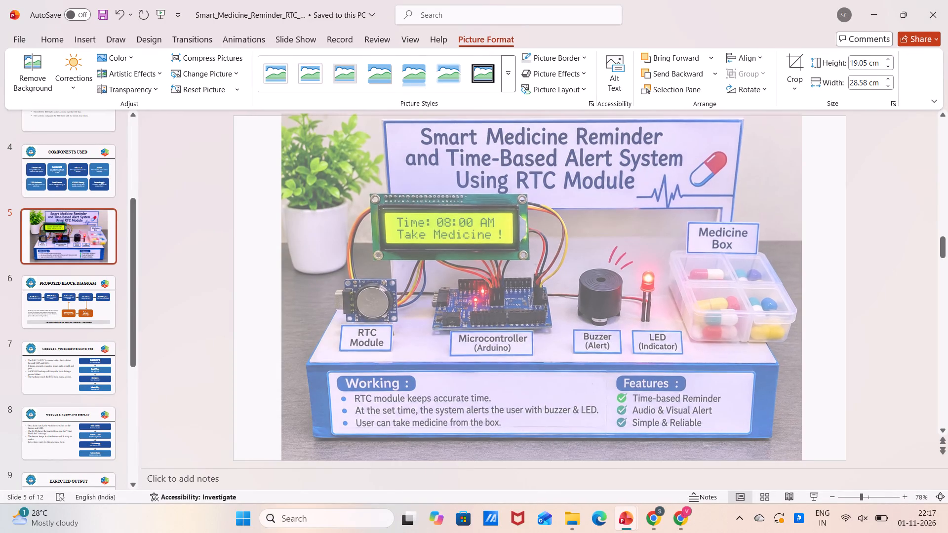
{"action": "left_click_drag", "start_coordinate": [801, 160], "coordinate": [762, 190]}
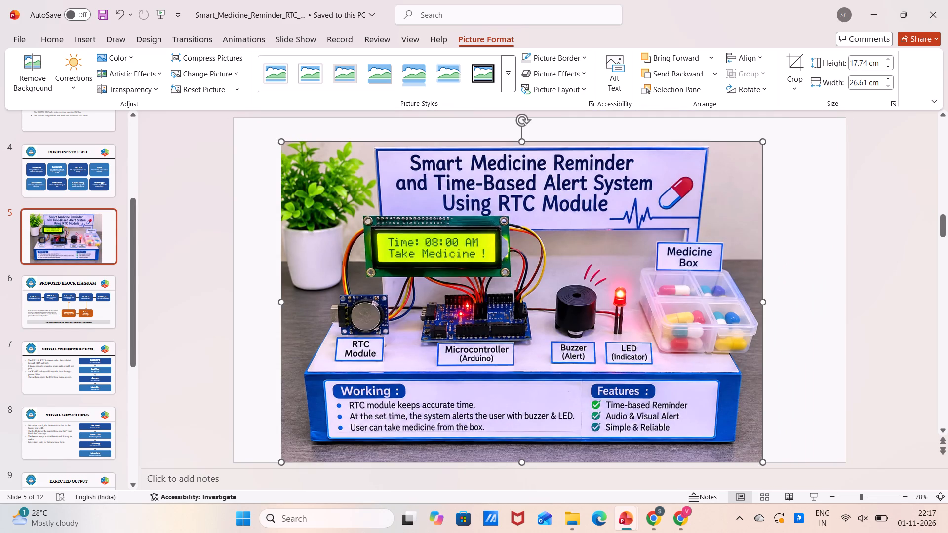
{"action": "left_click_drag", "start_coordinate": [525, 462], "coordinate": [525, 422]}
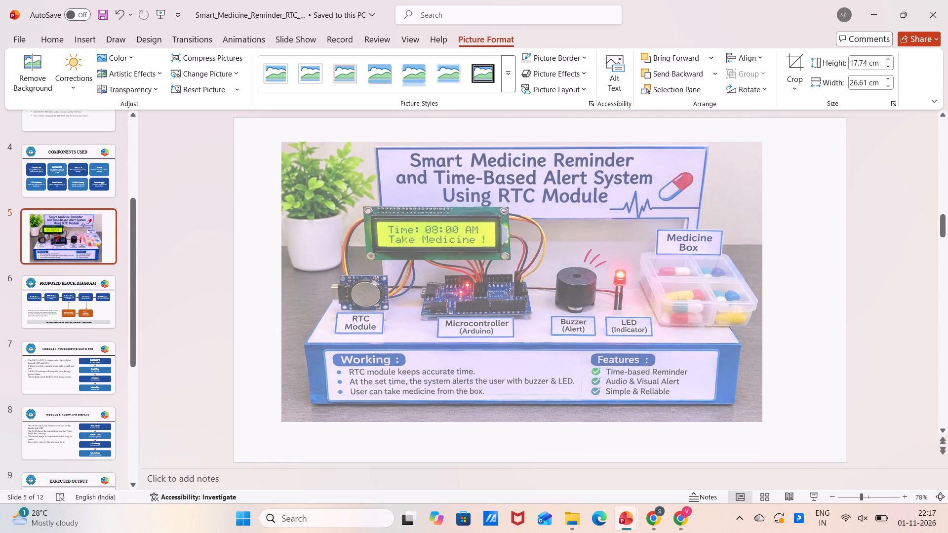
{"action": "left_click_drag", "start_coordinate": [525, 422], "coordinate": [526, 435]}
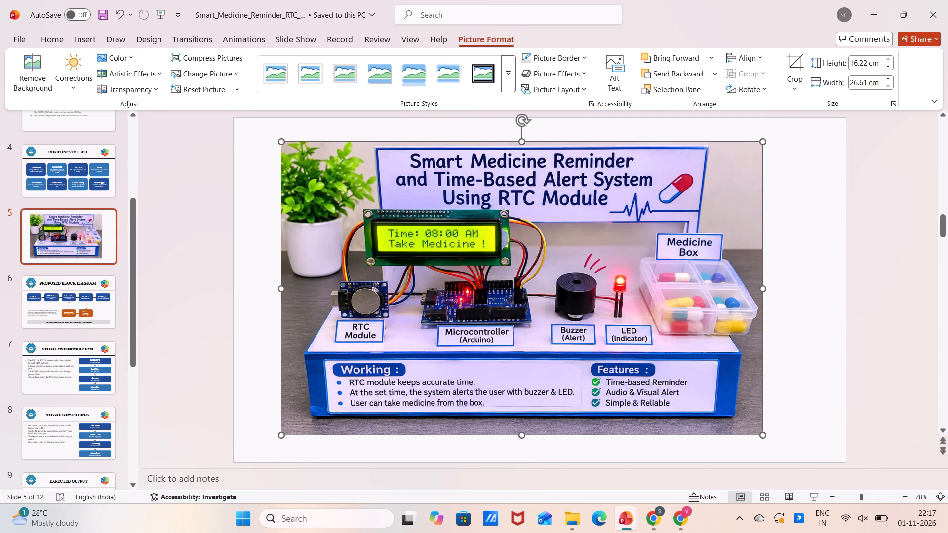
{"action": "left_click_drag", "start_coordinate": [759, 289], "coordinate": [770, 287]}
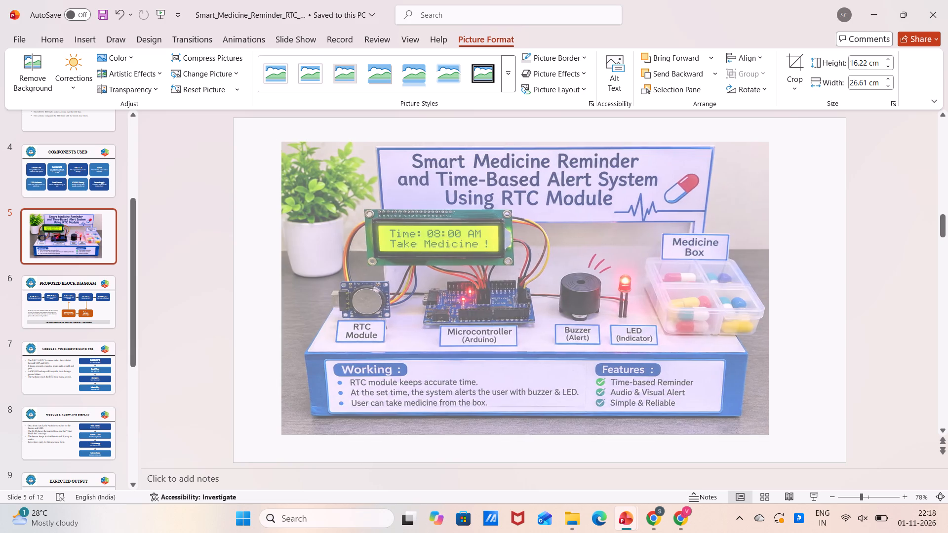
{"action": "left_click_drag", "start_coordinate": [770, 287], "coordinate": [807, 305]}
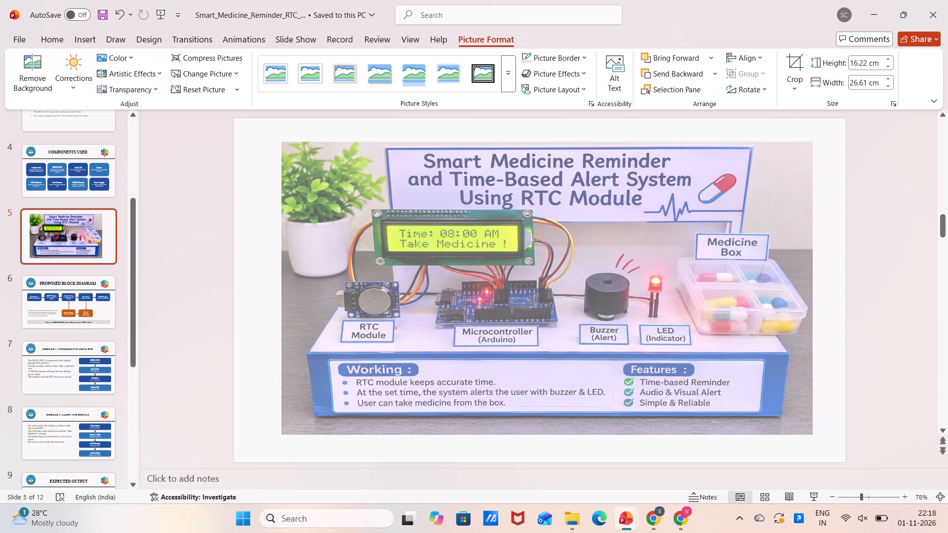
{"action": "left_click_drag", "start_coordinate": [807, 305], "coordinate": [768, 317]}
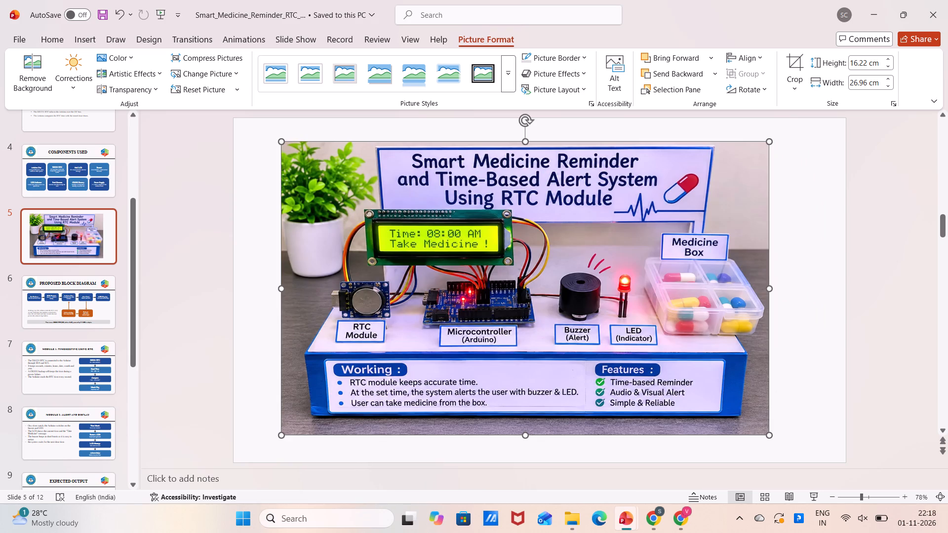
{"action": "left_click_drag", "start_coordinate": [527, 139], "coordinate": [530, 176]}
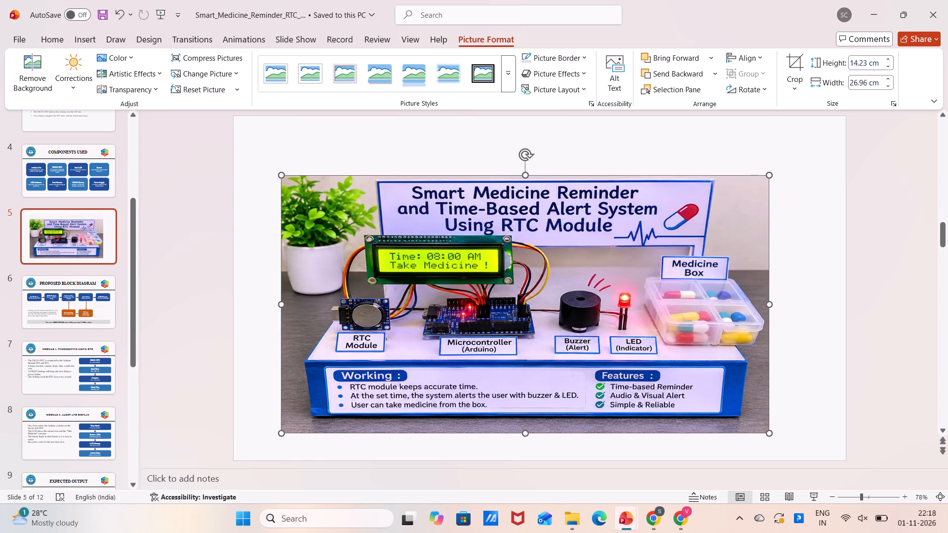
{"action": "left_click_drag", "start_coordinate": [525, 433], "coordinate": [525, 446]}
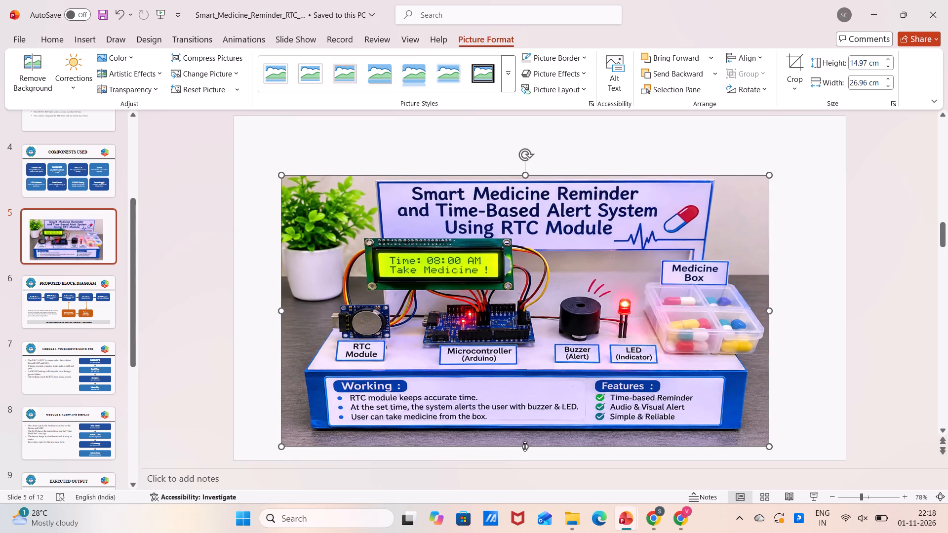
{"action": "left_click_drag", "start_coordinate": [280, 309], "coordinate": [281, 309]}
{"action": "left_click_drag", "start_coordinate": [281, 309], "coordinate": [313, 311]}
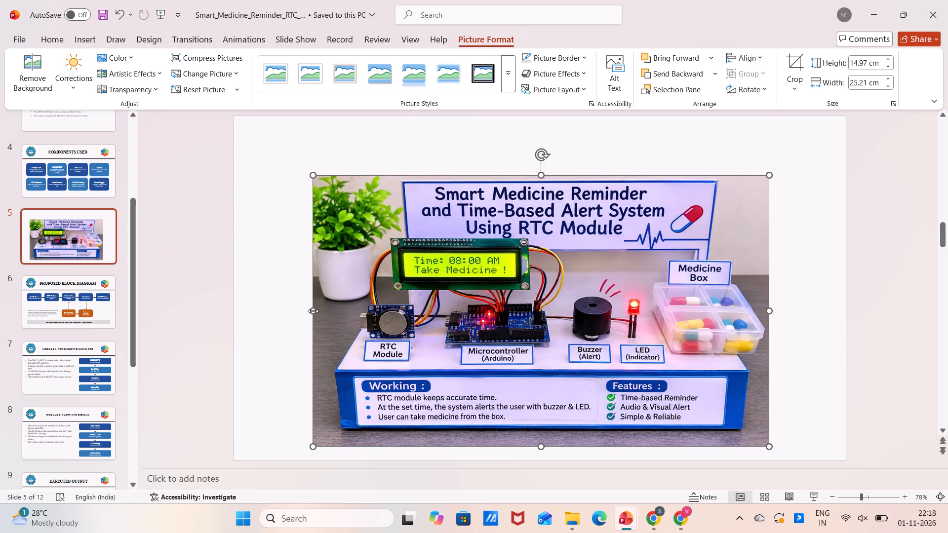
Copy the Saveetha University logo from the Components Used slide onto slide 5.
{"action": "left_click", "coordinate": [34, 161]}
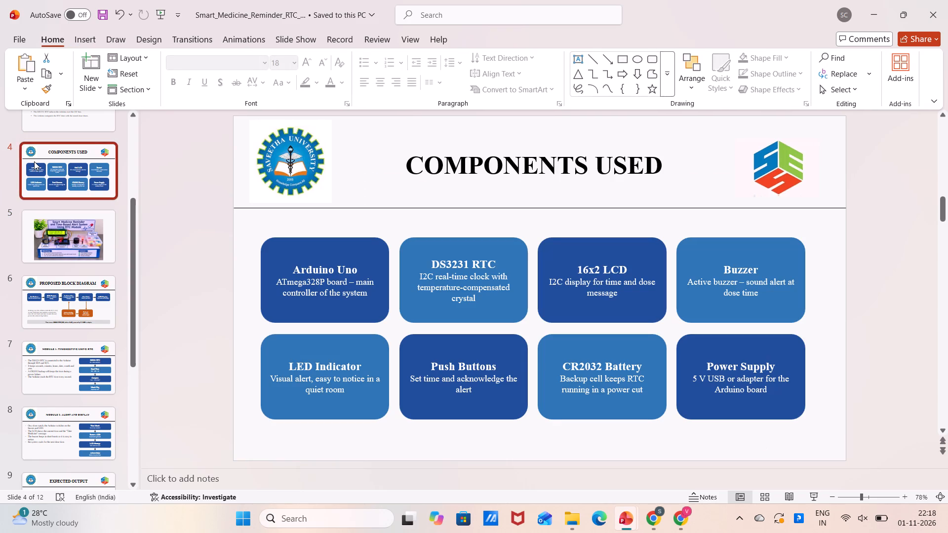
{"action": "left_click", "coordinate": [259, 157]}
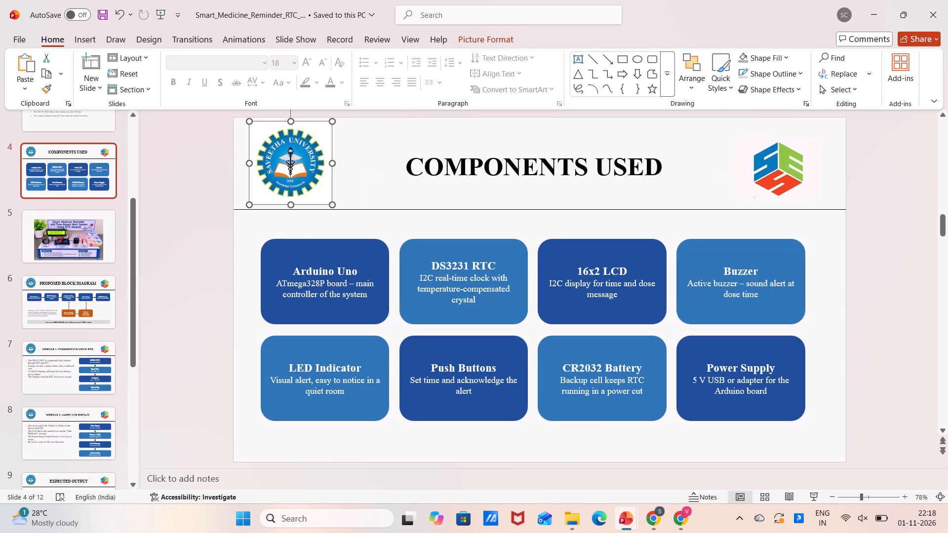
{"action": "key", "text": "ctrl+c"}
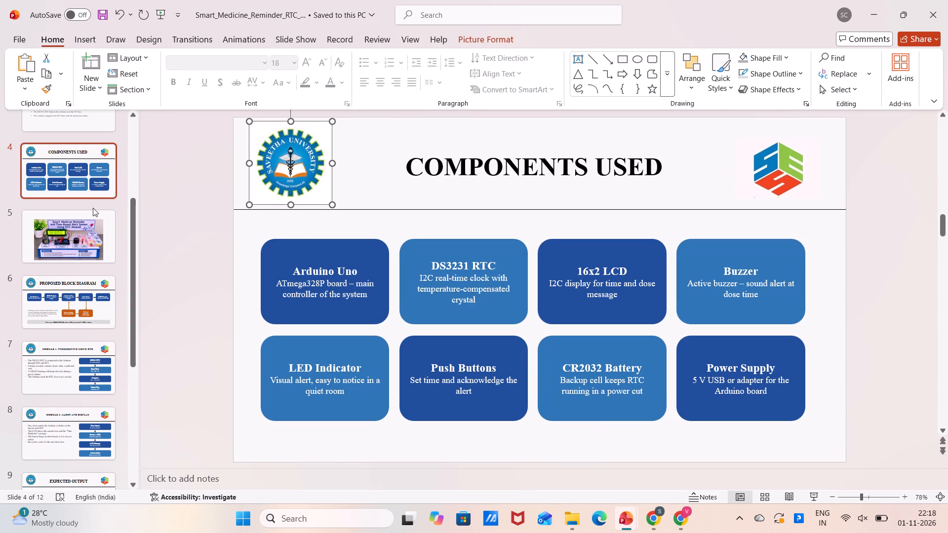
{"action": "left_click", "coordinate": [90, 209]}
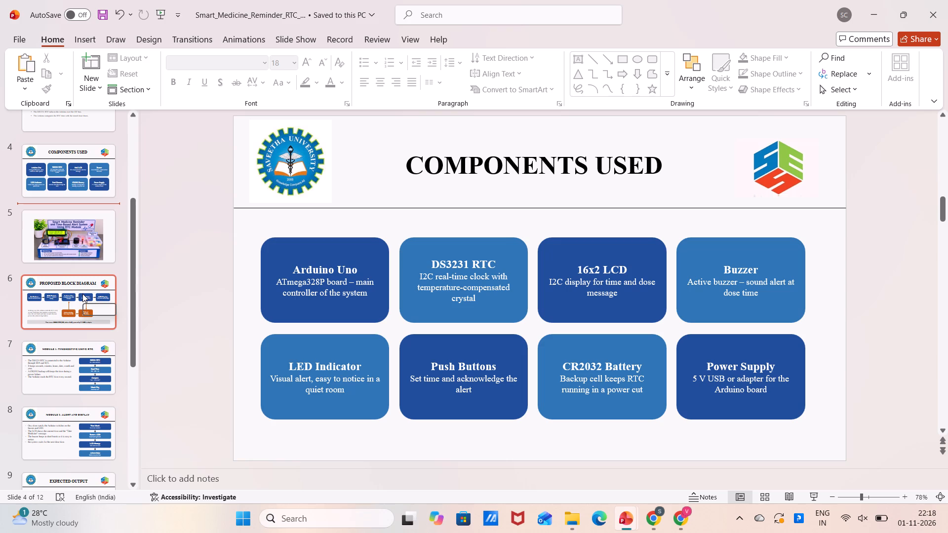
{"action": "left_click", "coordinate": [89, 220]}
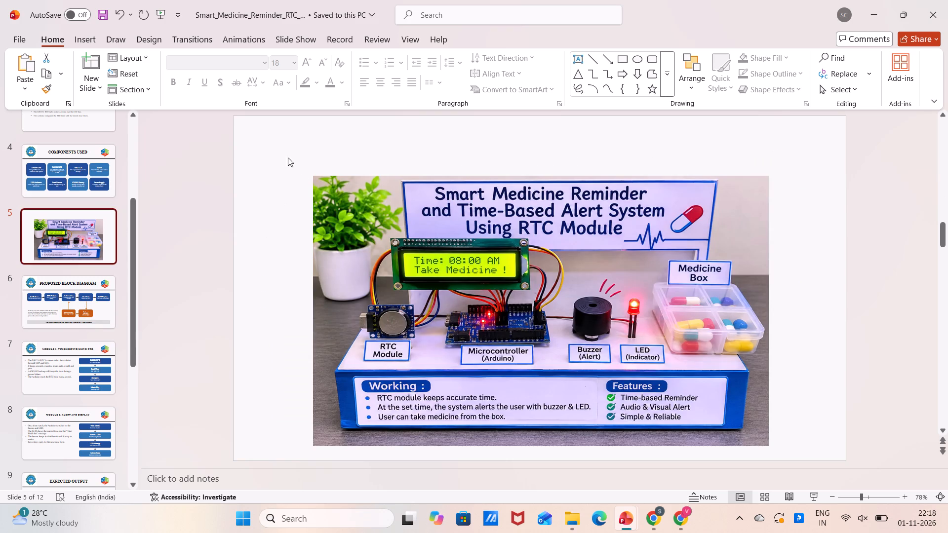
{"action": "double_click", "coordinate": [276, 143]}
{"action": "key", "text": "ctrl+v"}
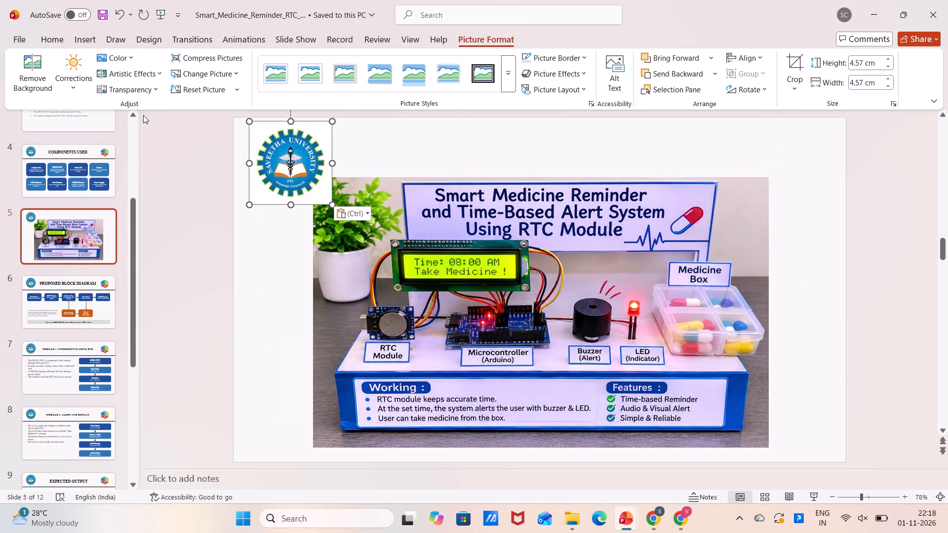
Copy the multicoloured hexagonal logo from the Components Used slide onto slide 5.
{"action": "left_click", "coordinate": [110, 156]}
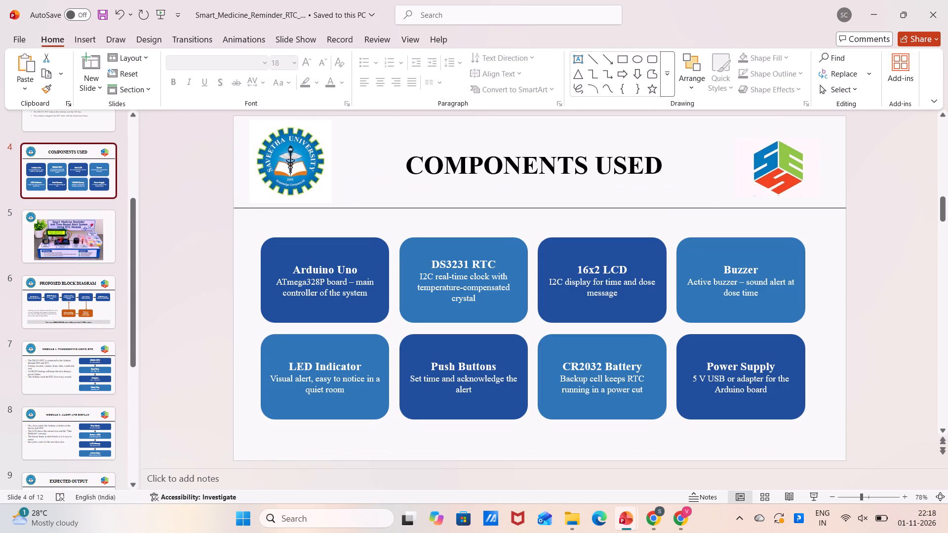
{"action": "left_click", "coordinate": [759, 162]}
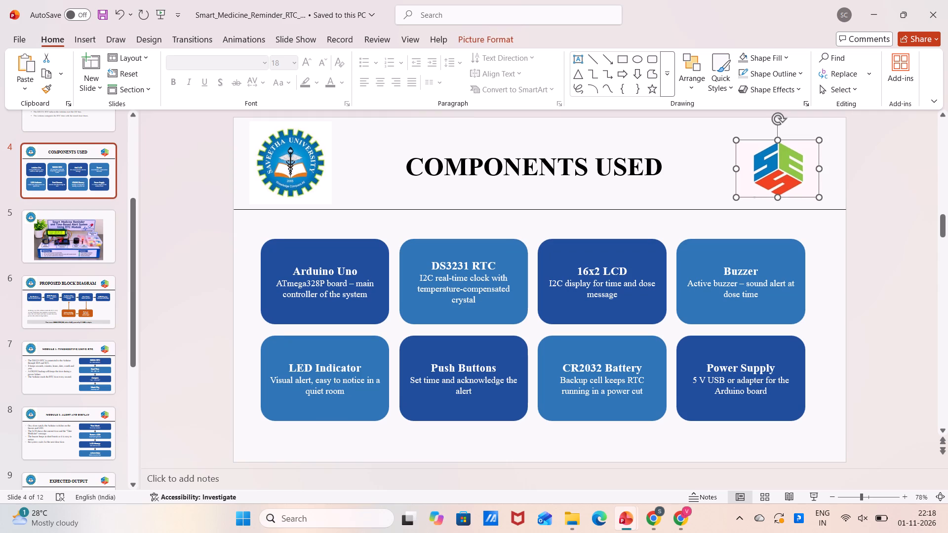
{"action": "key", "text": "ctrl+c"}
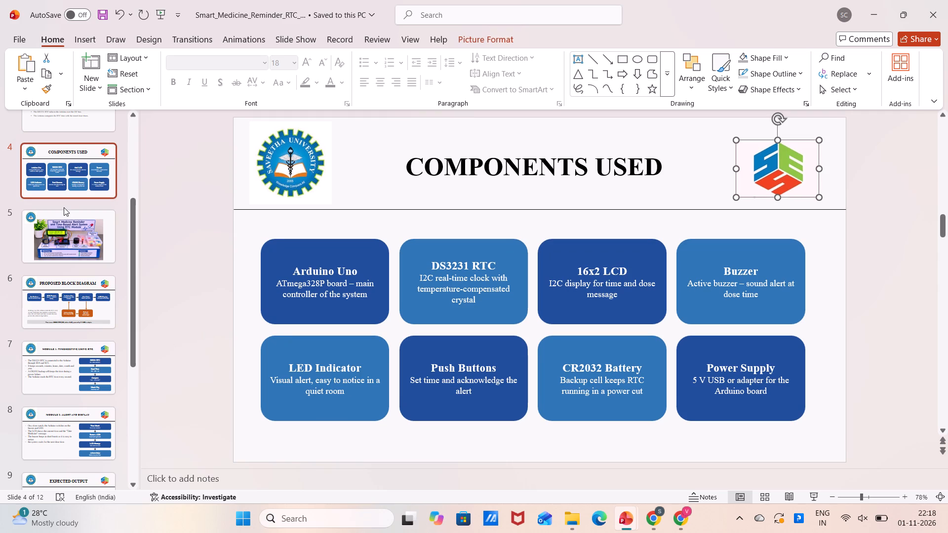
{"action": "left_click", "coordinate": [64, 207]}
{"action": "left_click", "coordinate": [67, 225]}
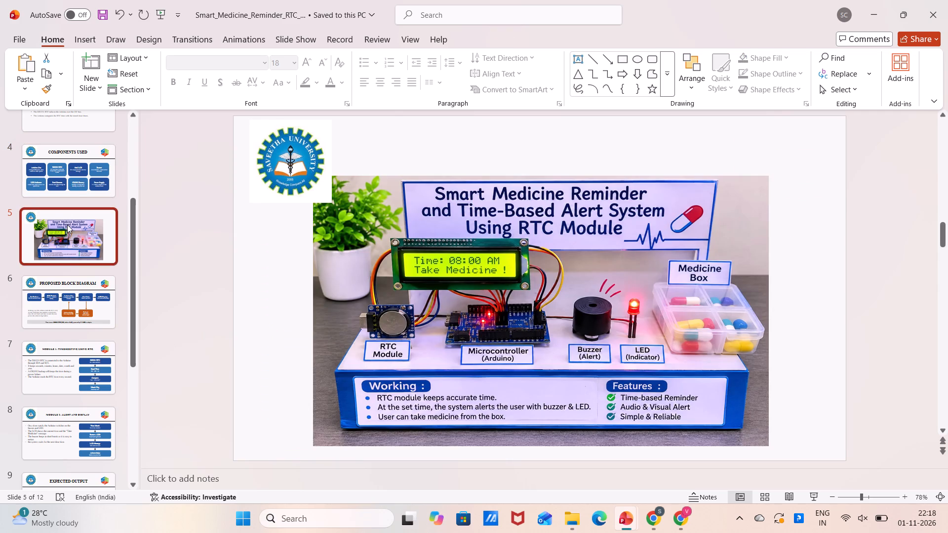
{"action": "left_click", "coordinate": [770, 138]}
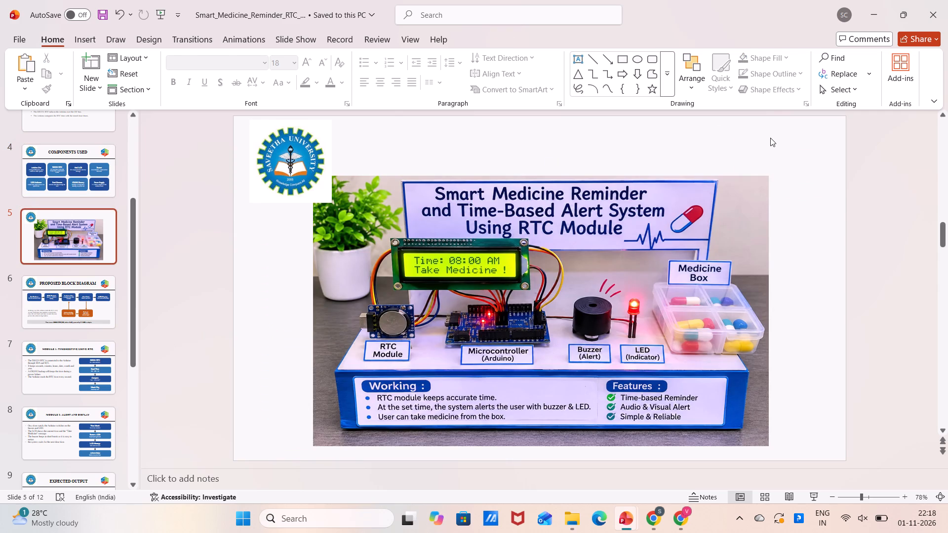
{"action": "key", "text": "ctrl+v"}
Move the hexagonal logo and the Saveetha University logo on slide 5 outward toward the slide's upper corners.
{"action": "left_click_drag", "start_coordinate": [805, 156], "coordinate": [806, 154]}
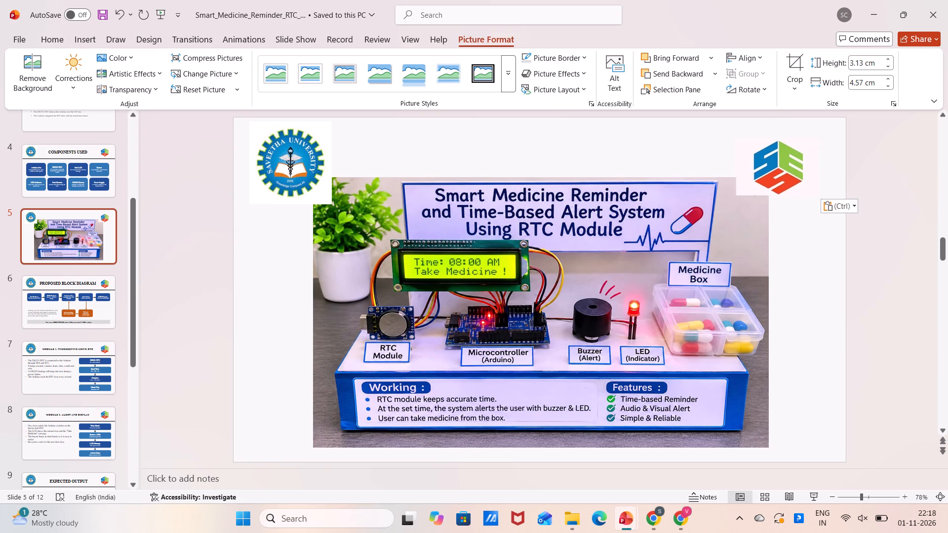
{"action": "left_click_drag", "start_coordinate": [806, 154], "coordinate": [824, 136]}
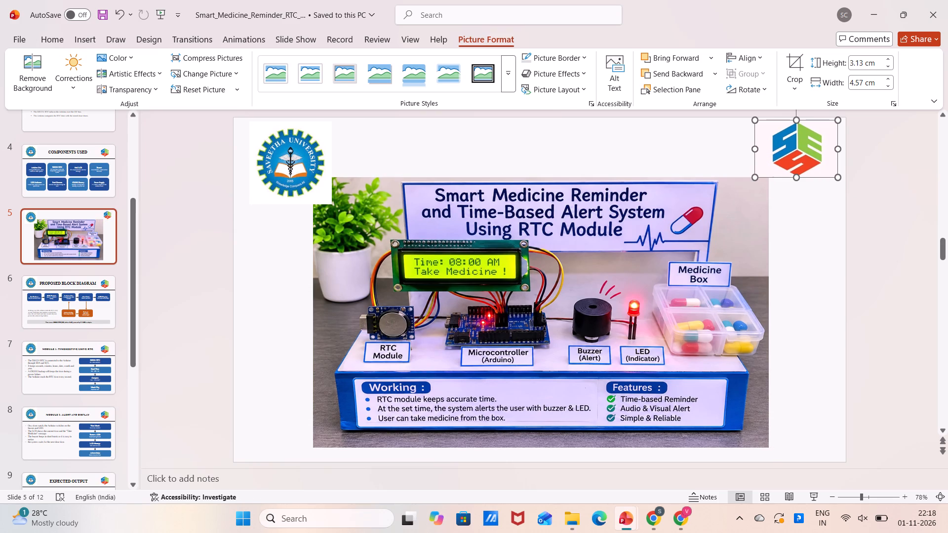
{"action": "double_click", "coordinate": [303, 166]}
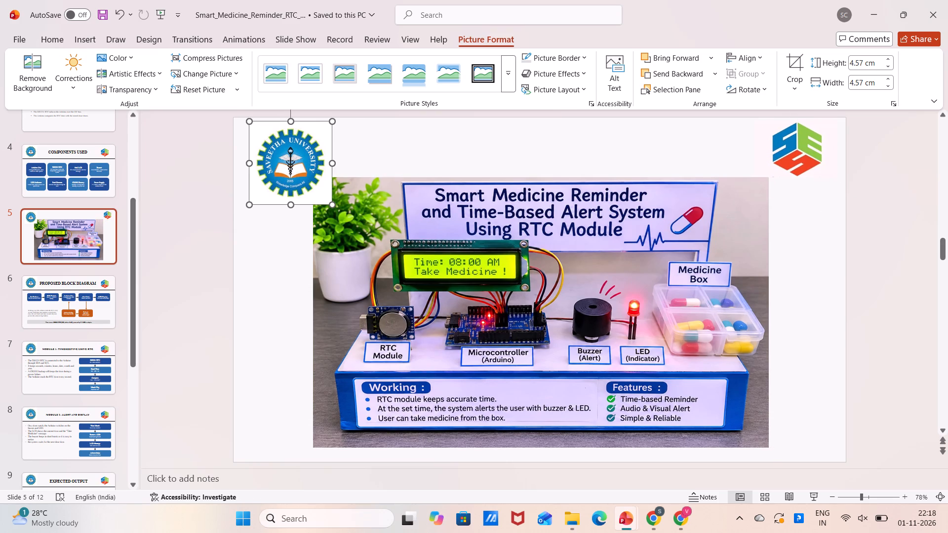
{"action": "left_click_drag", "start_coordinate": [284, 167], "coordinate": [276, 166]}
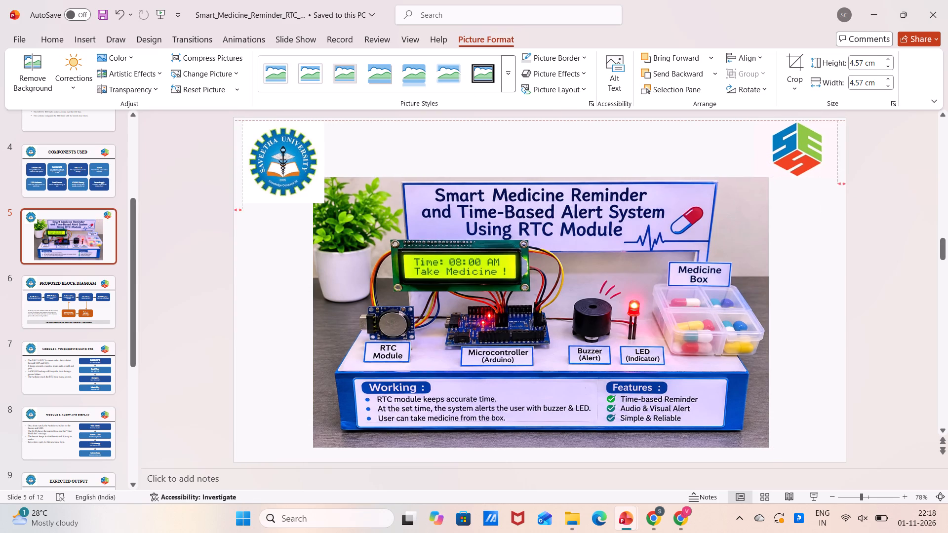
{"action": "left_click_drag", "start_coordinate": [276, 166], "coordinate": [276, 165]}
Lower the project picture's top edge to reduce its height to about 14.26 cm.
{"action": "double_click", "coordinate": [410, 217]}
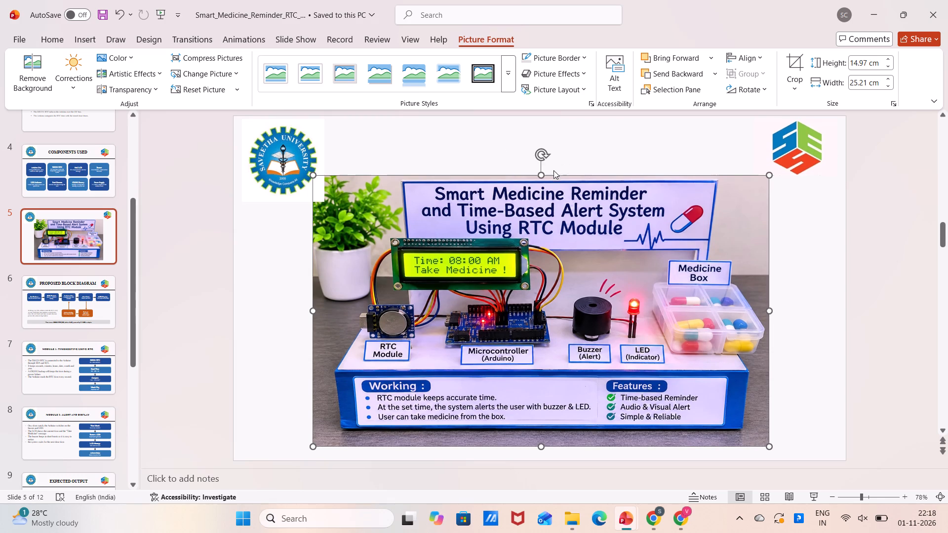
{"action": "left_click_drag", "start_coordinate": [542, 176], "coordinate": [541, 189]}
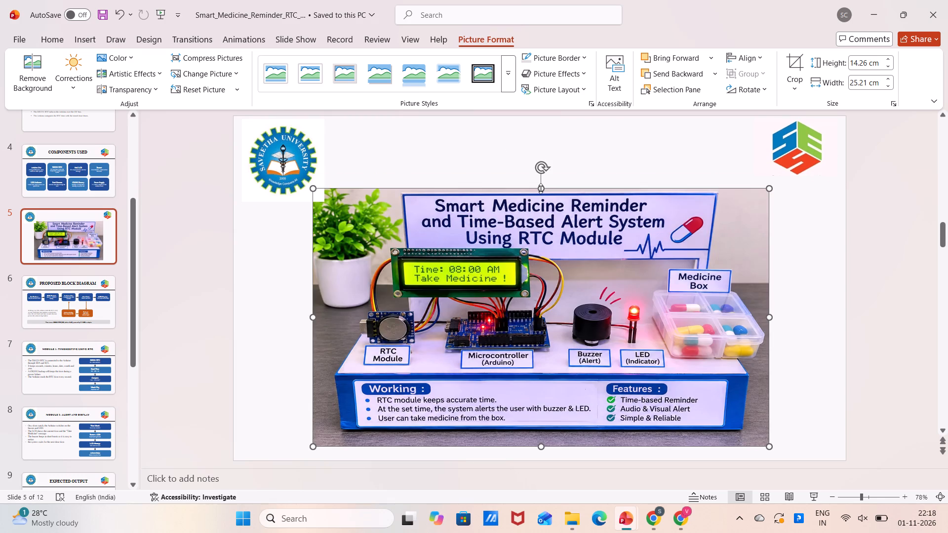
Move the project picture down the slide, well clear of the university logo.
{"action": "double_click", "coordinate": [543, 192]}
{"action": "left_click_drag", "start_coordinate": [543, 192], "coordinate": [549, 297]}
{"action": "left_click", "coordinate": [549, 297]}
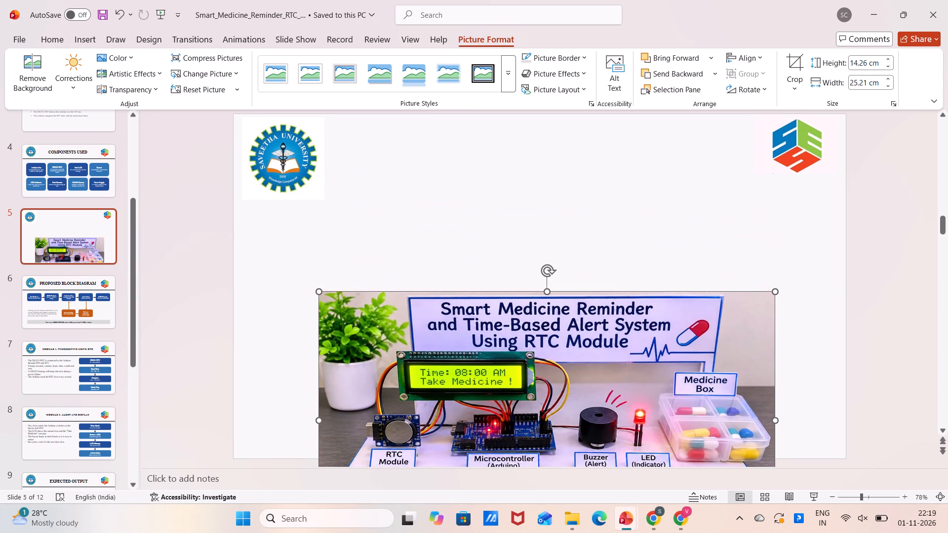
Reduce the Saveetha University logo's height on slide 5 by raising its bottom edge.
{"action": "left_click", "coordinate": [309, 167]}
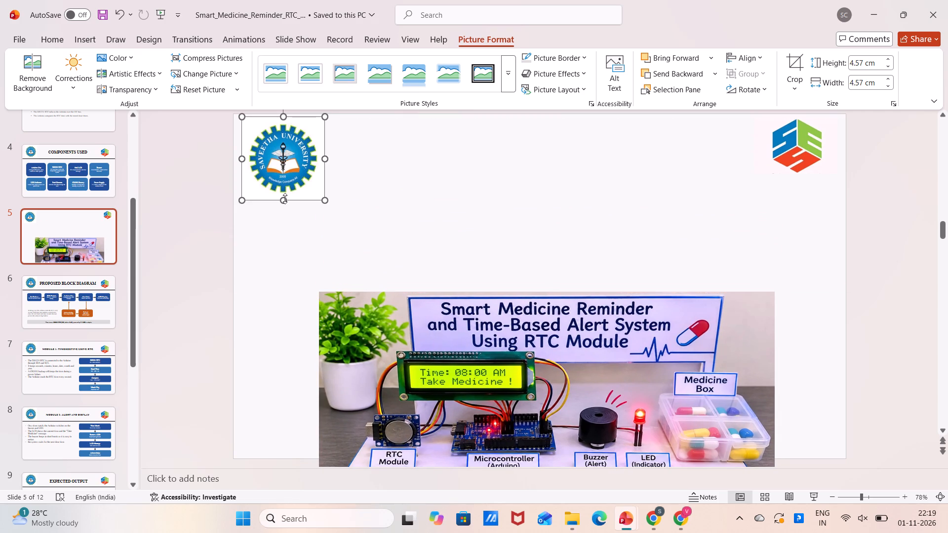
{"action": "left_click_drag", "start_coordinate": [285, 198], "coordinate": [287, 185]}
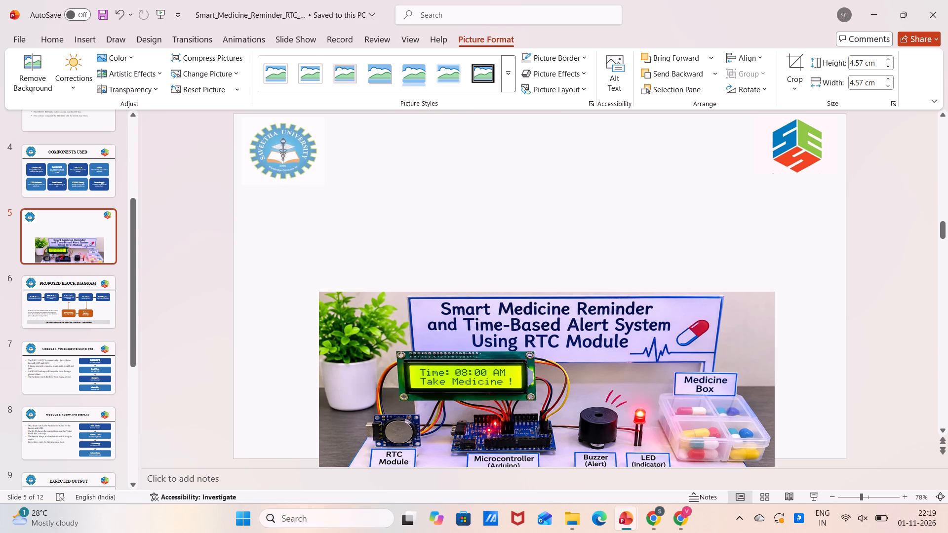
{"action": "left_click_drag", "start_coordinate": [287, 185], "coordinate": [286, 186]}
Move the project picture back up so its top edge sits directly below the university logo, and deselect it.
{"action": "left_click", "coordinate": [438, 326]}
{"action": "left_click_drag", "start_coordinate": [438, 326], "coordinate": [427, 294]}
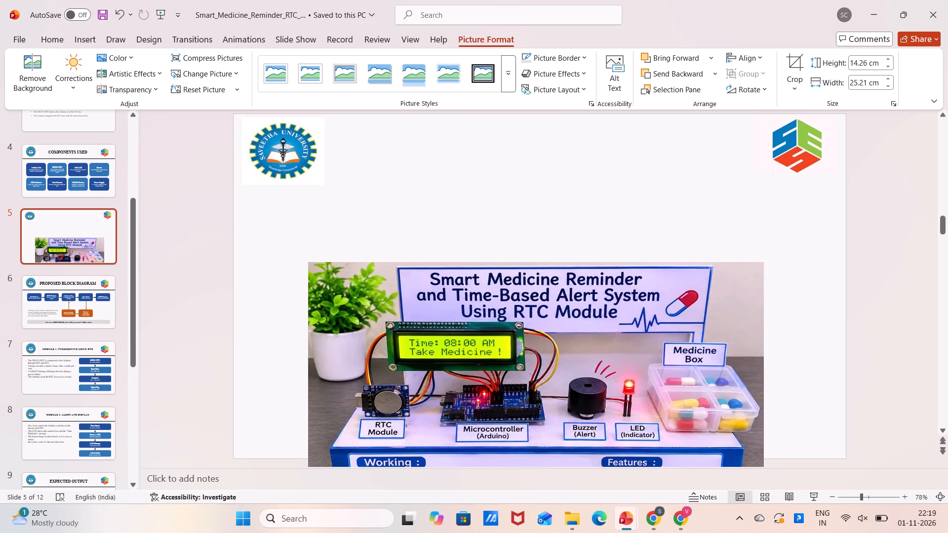
{"action": "left_click_drag", "start_coordinate": [427, 294], "coordinate": [436, 221]}
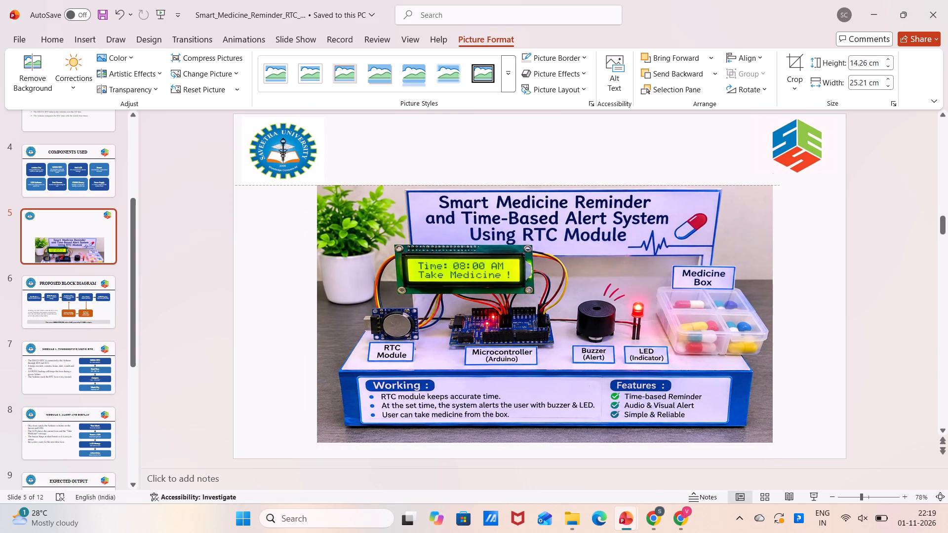
{"action": "left_click_drag", "start_coordinate": [436, 221], "coordinate": [433, 220]}
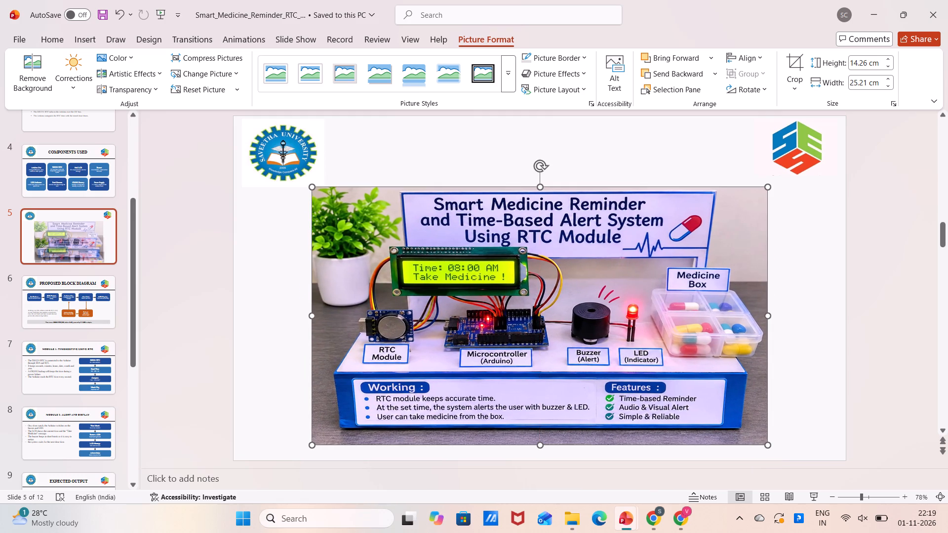
{"action": "left_click", "coordinate": [191, 263]}
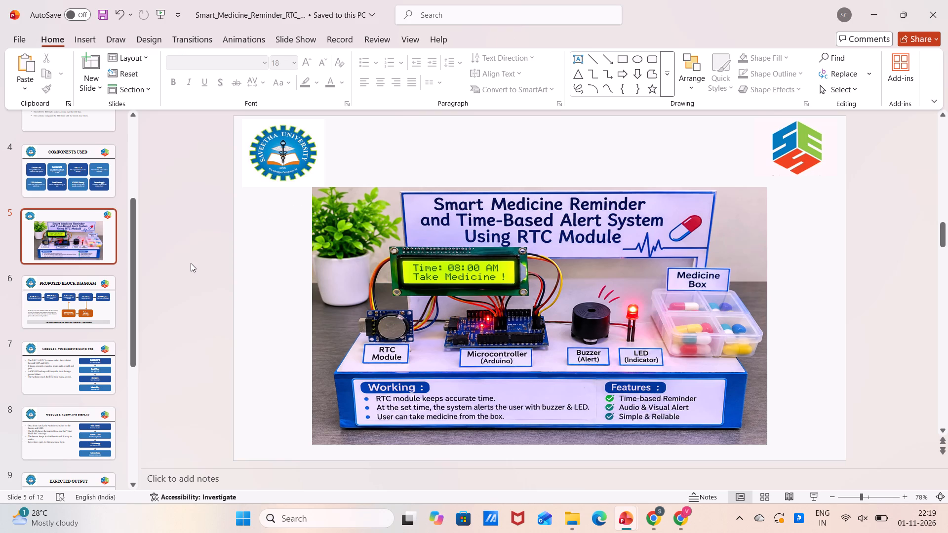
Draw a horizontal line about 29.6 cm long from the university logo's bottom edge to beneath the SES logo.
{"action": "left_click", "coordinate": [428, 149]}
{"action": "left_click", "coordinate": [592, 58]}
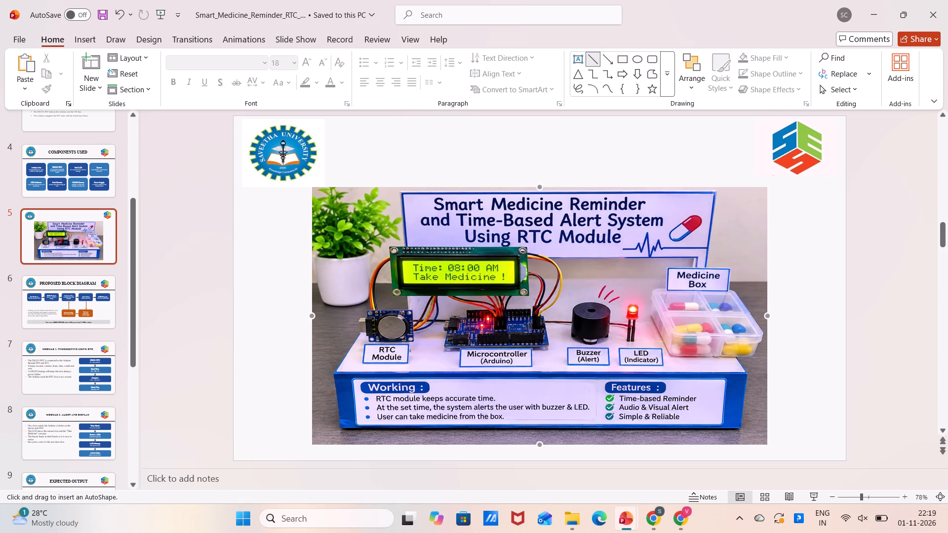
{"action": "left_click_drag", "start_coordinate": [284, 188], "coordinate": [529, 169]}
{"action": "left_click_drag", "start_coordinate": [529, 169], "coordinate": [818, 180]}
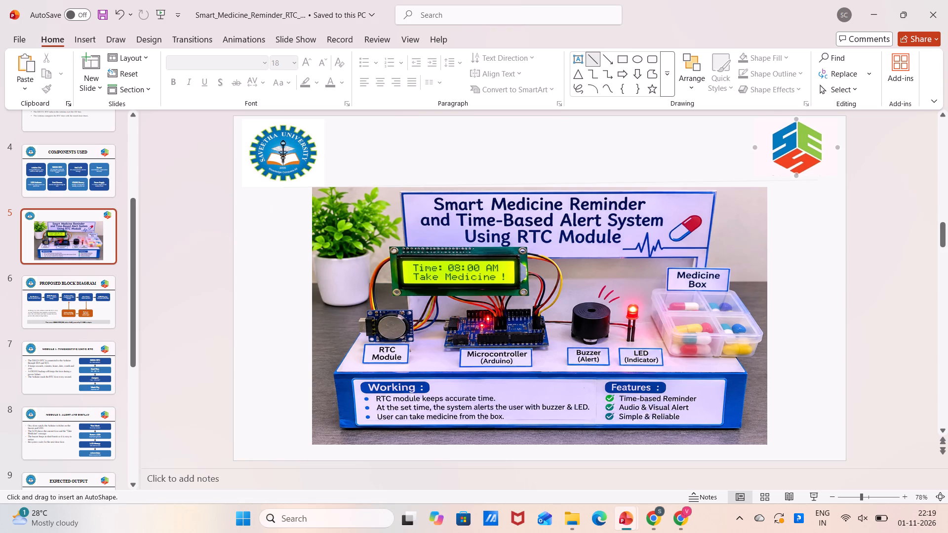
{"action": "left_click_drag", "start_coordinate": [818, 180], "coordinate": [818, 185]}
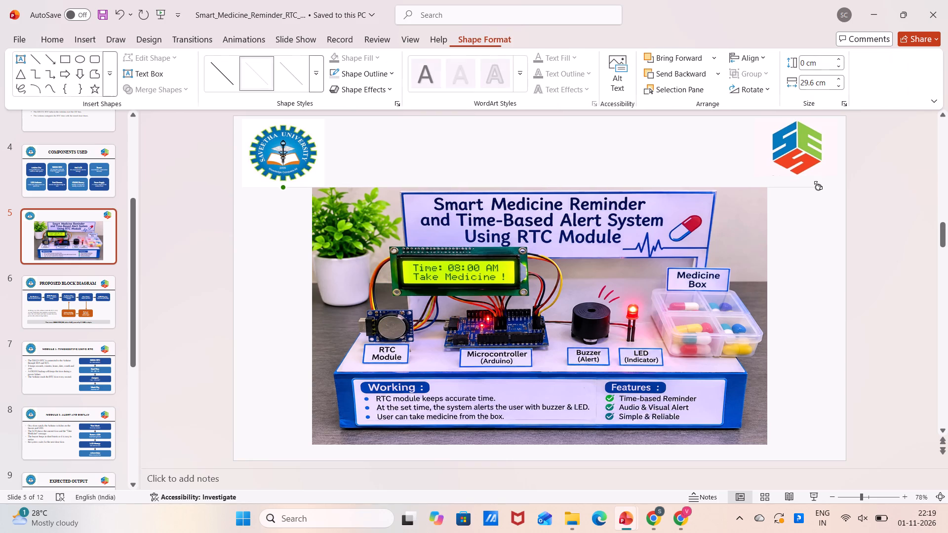
Move the project picture slightly down so a small gap separates it from the horizontal line.
{"action": "left_click_drag", "start_coordinate": [592, 295], "coordinate": [589, 302]}
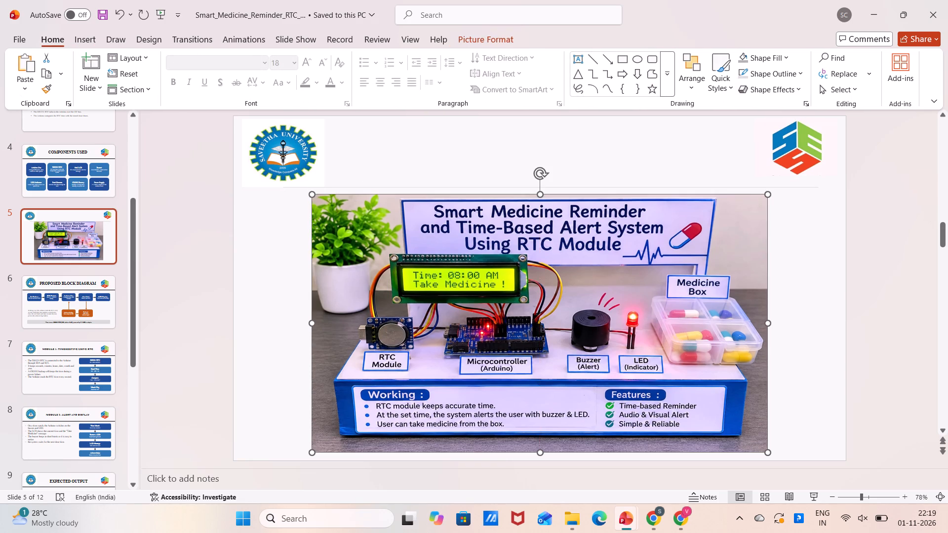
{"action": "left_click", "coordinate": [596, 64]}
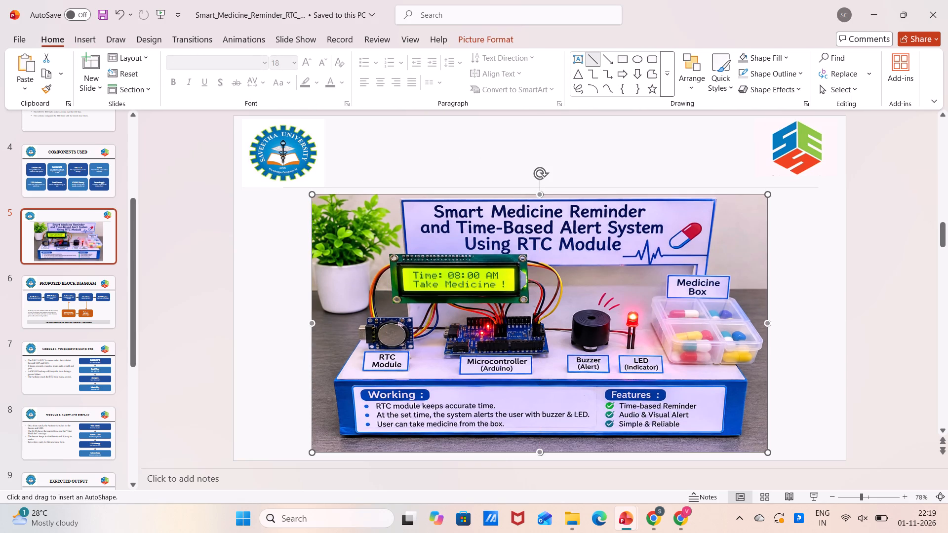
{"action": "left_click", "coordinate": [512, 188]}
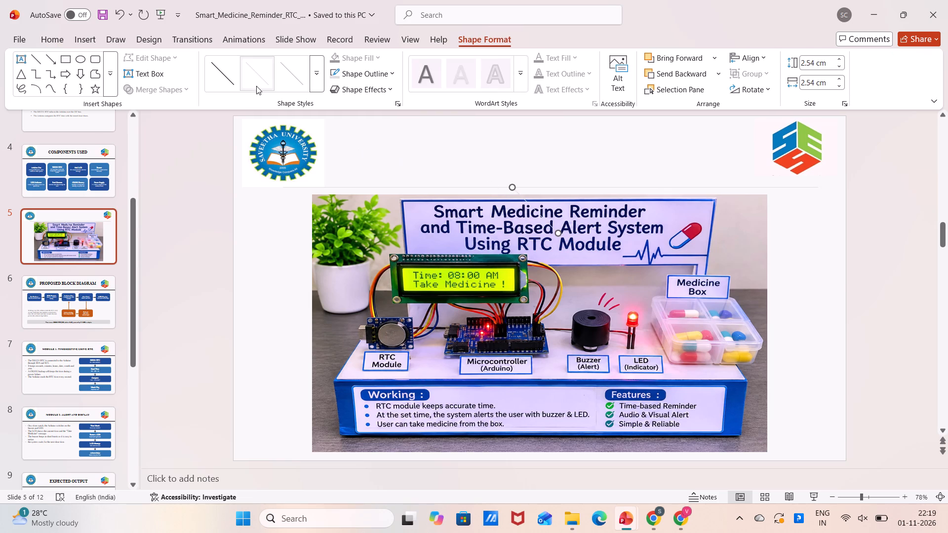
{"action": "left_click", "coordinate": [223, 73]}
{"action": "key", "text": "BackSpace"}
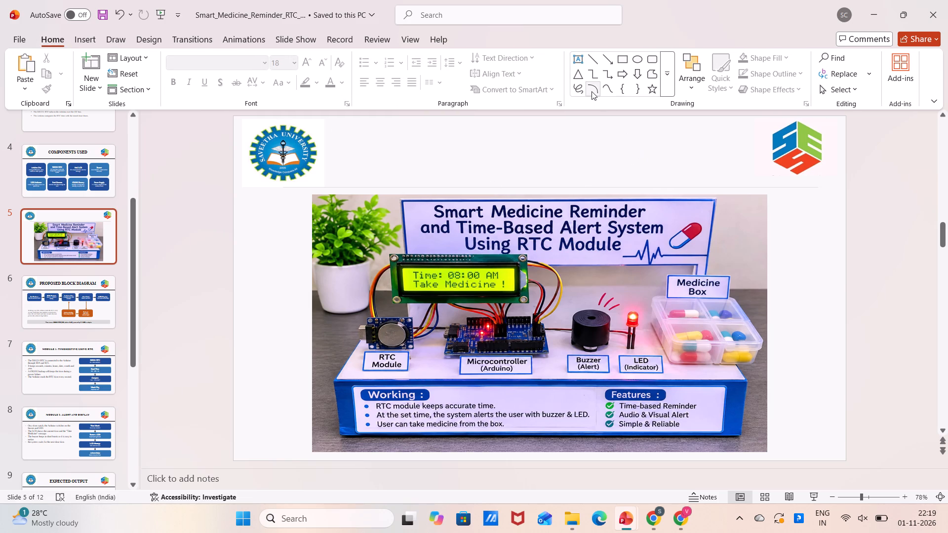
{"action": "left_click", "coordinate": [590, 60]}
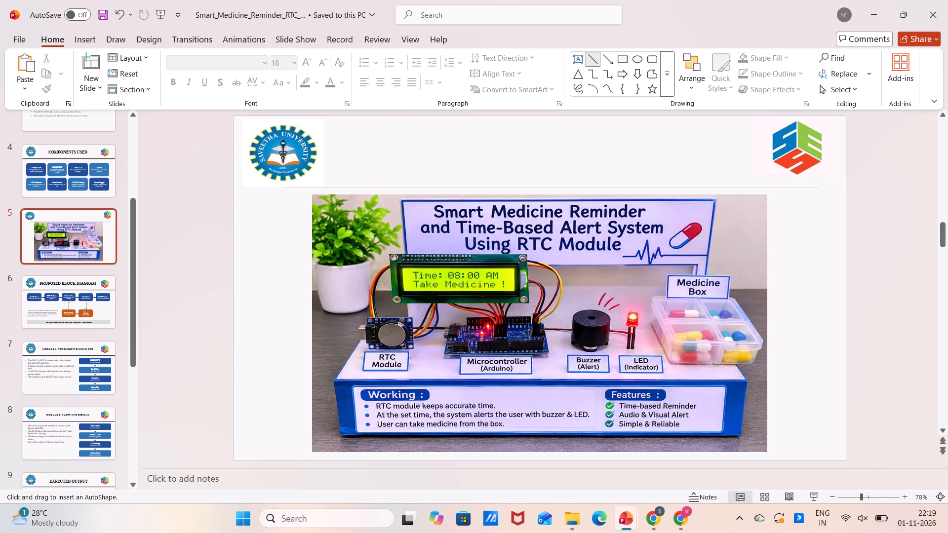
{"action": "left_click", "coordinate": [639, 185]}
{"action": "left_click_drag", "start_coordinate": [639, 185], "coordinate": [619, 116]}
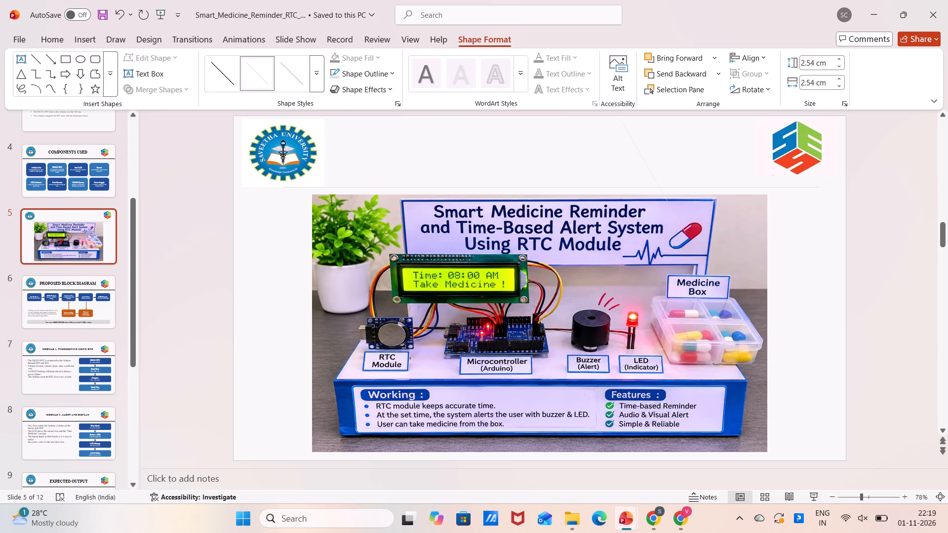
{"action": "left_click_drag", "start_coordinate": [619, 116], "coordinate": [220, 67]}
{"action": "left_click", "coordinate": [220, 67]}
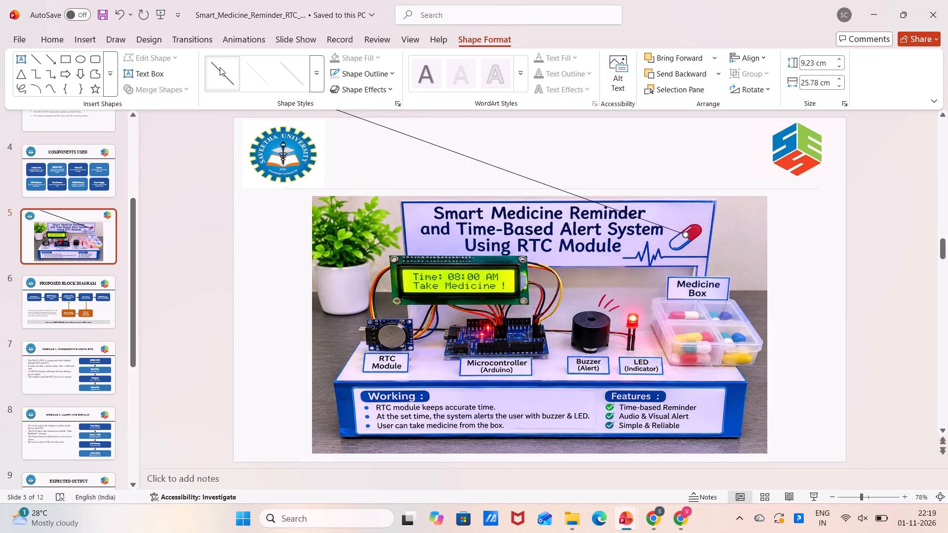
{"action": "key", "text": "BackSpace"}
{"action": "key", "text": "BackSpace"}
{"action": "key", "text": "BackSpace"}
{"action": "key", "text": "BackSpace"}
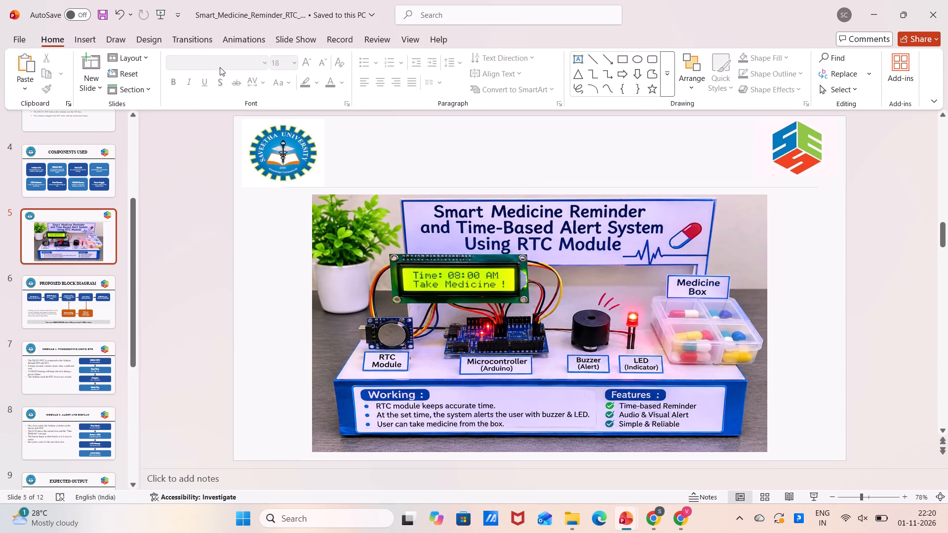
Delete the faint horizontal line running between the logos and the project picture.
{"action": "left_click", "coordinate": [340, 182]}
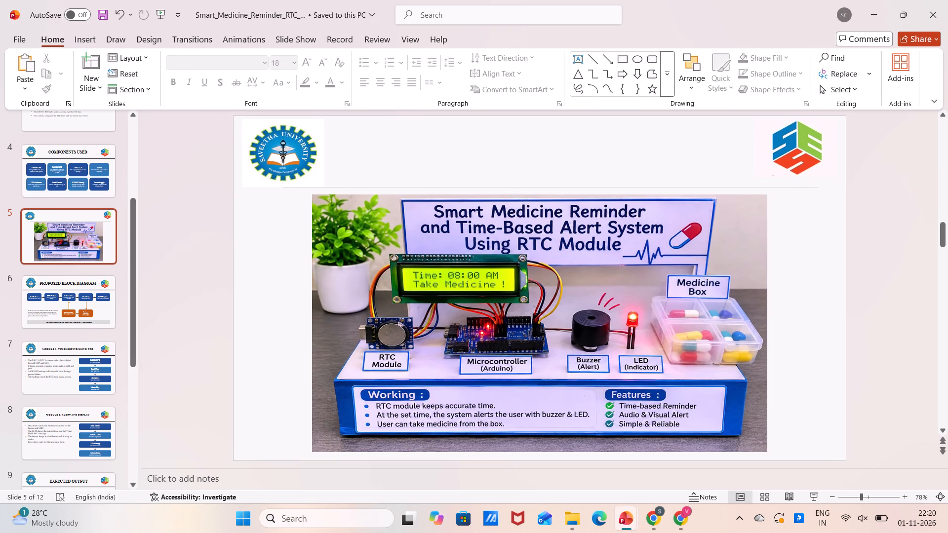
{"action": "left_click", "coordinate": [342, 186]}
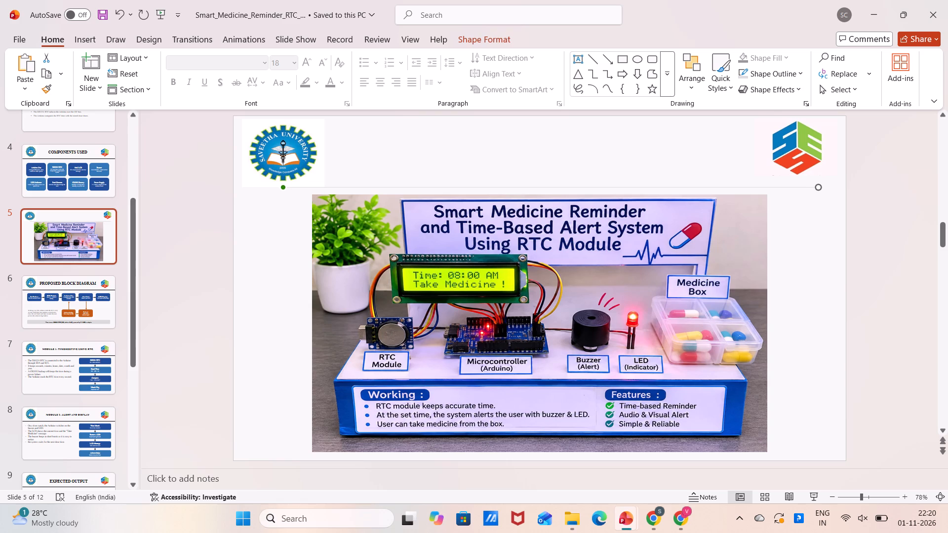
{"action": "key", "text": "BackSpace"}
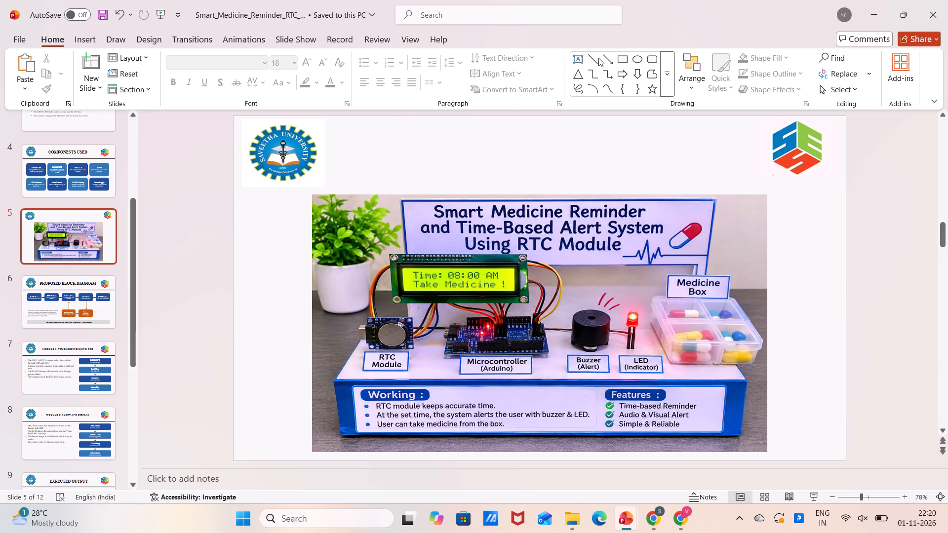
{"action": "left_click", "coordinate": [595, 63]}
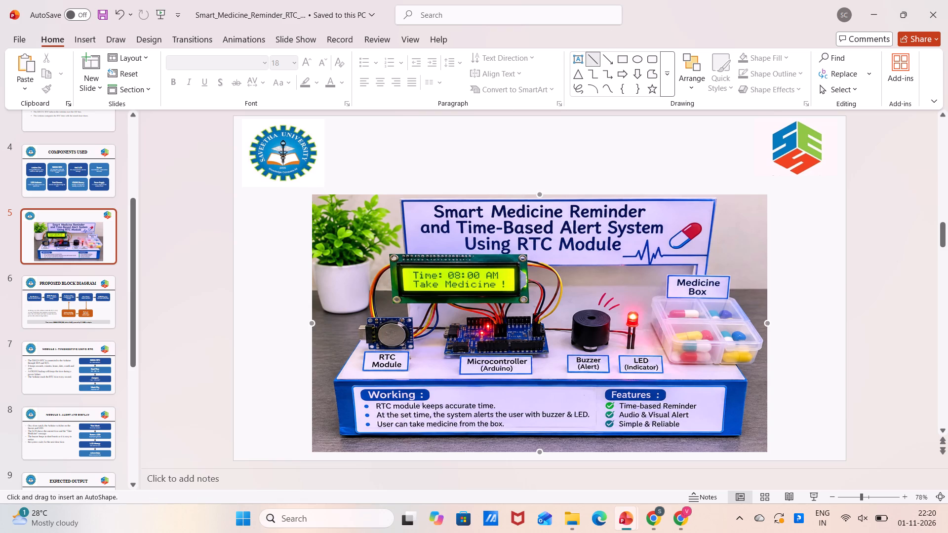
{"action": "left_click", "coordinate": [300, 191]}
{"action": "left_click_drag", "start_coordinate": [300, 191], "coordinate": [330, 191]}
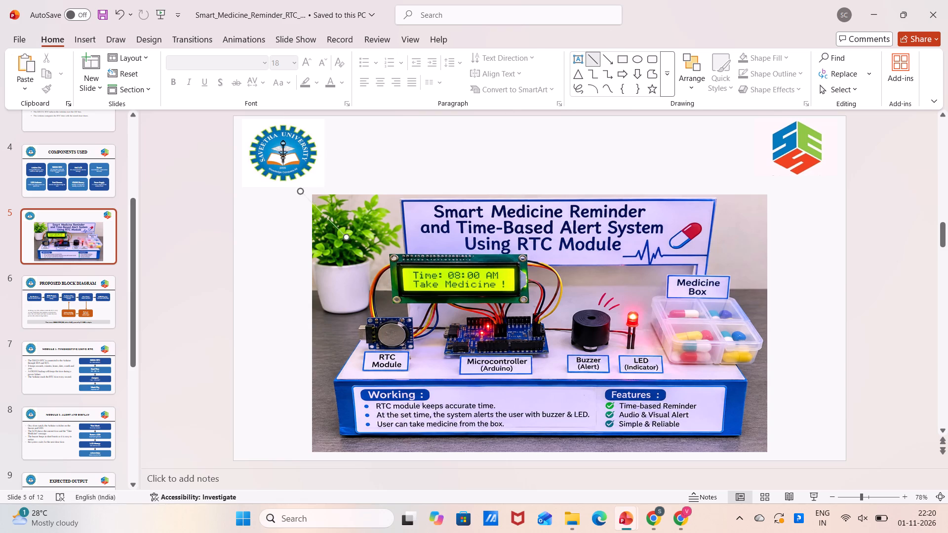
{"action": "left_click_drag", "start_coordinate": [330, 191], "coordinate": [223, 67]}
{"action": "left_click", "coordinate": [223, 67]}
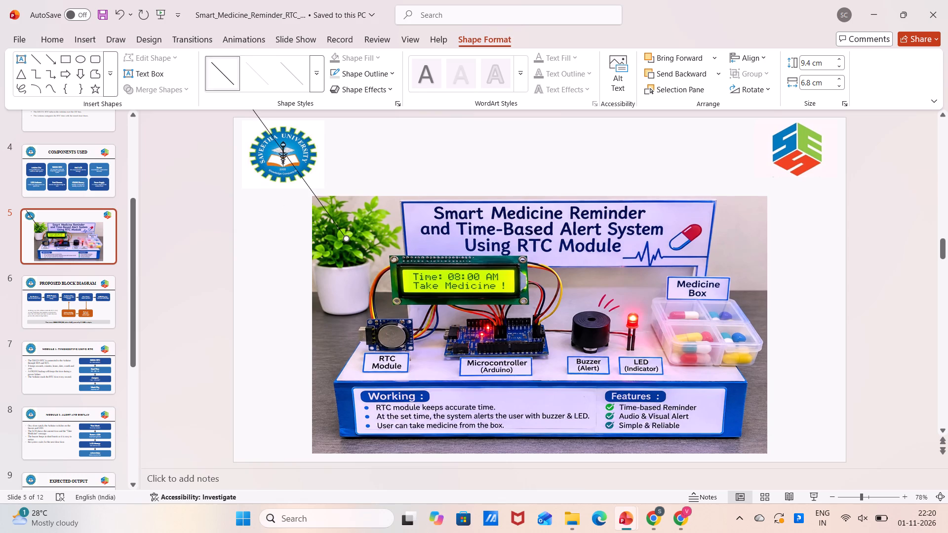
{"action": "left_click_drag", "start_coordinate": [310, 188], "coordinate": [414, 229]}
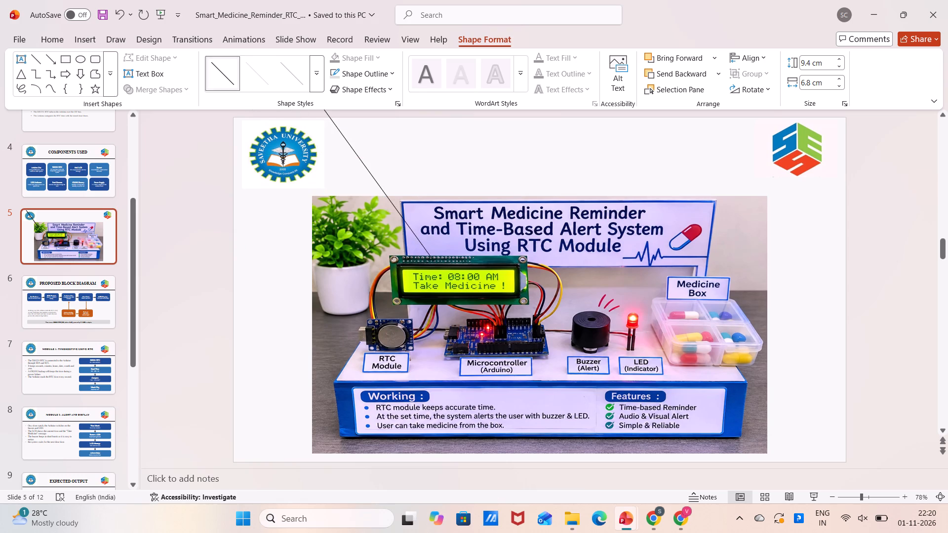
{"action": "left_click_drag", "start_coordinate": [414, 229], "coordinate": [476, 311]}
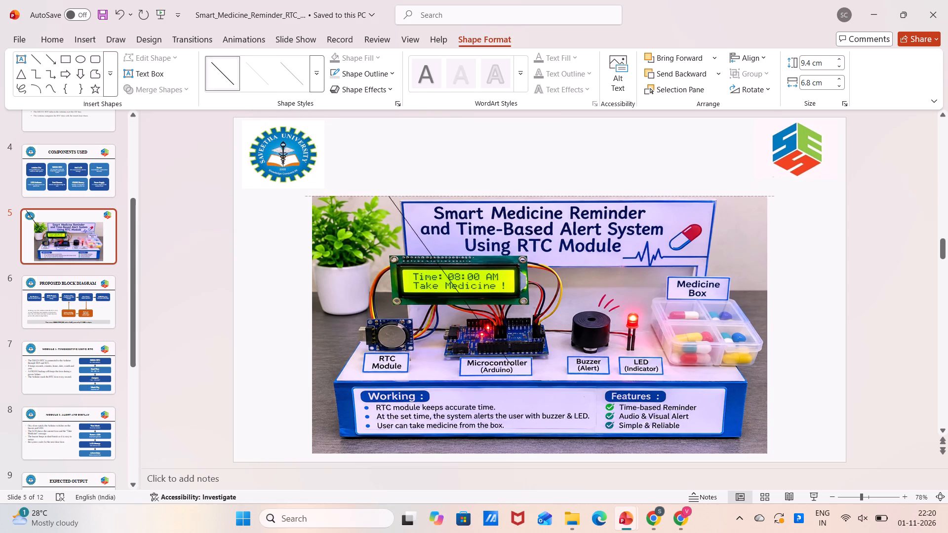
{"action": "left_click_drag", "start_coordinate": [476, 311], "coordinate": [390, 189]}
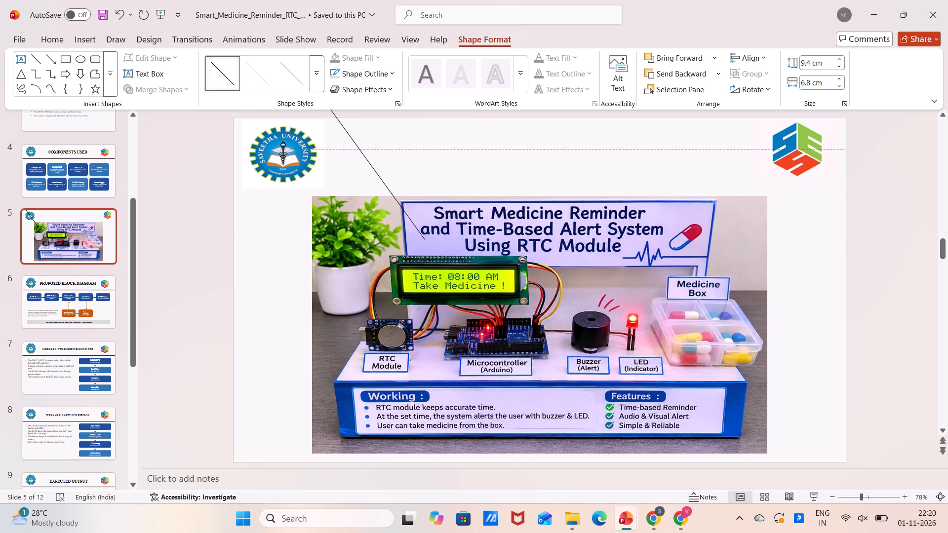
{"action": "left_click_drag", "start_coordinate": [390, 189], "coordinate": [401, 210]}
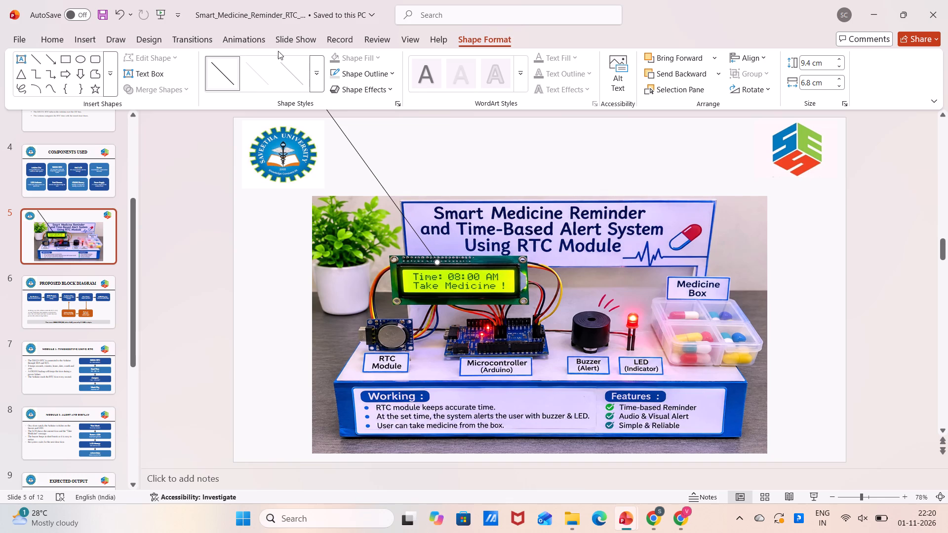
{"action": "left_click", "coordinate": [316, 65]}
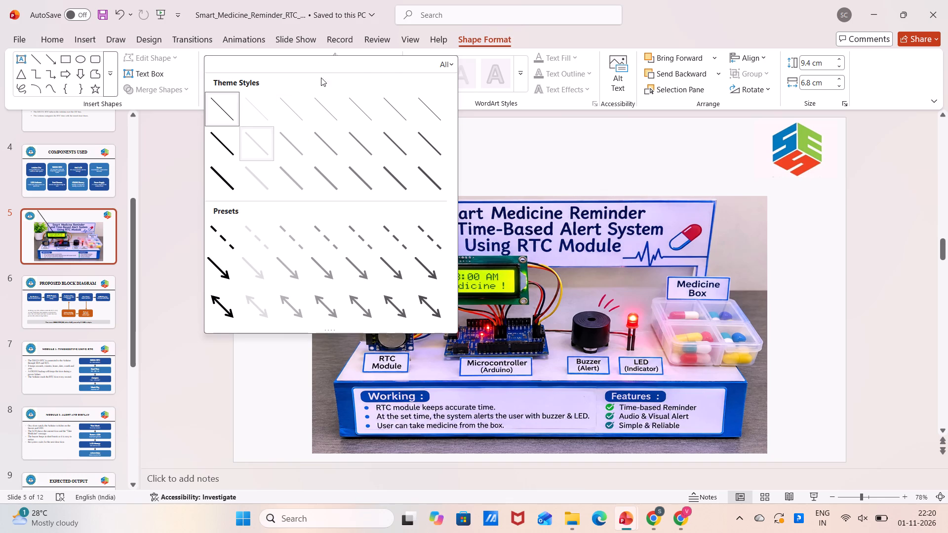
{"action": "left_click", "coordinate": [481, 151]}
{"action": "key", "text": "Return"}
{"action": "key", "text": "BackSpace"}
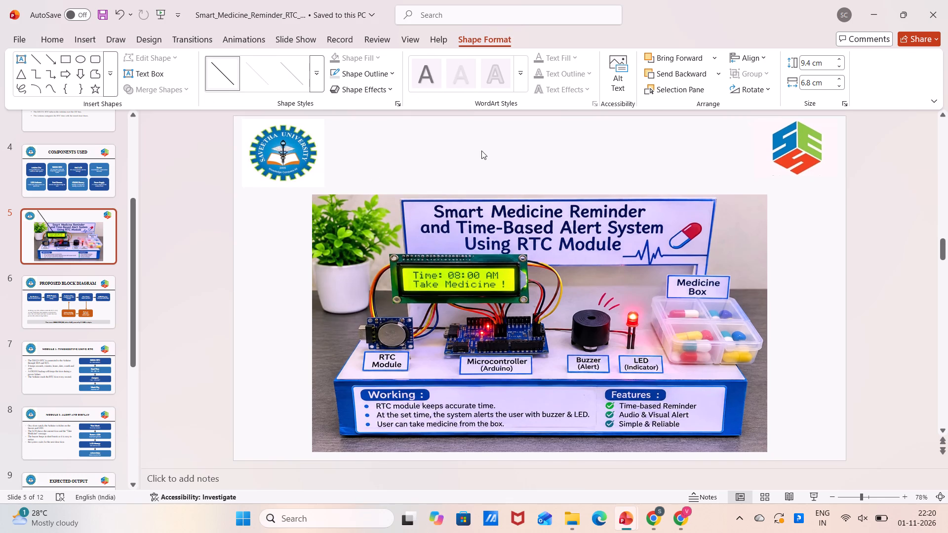
Draw a level line about 27.6 cm long between the logos and the project picture, and apply the thin black line style.
{"action": "left_click", "coordinate": [594, 58]}
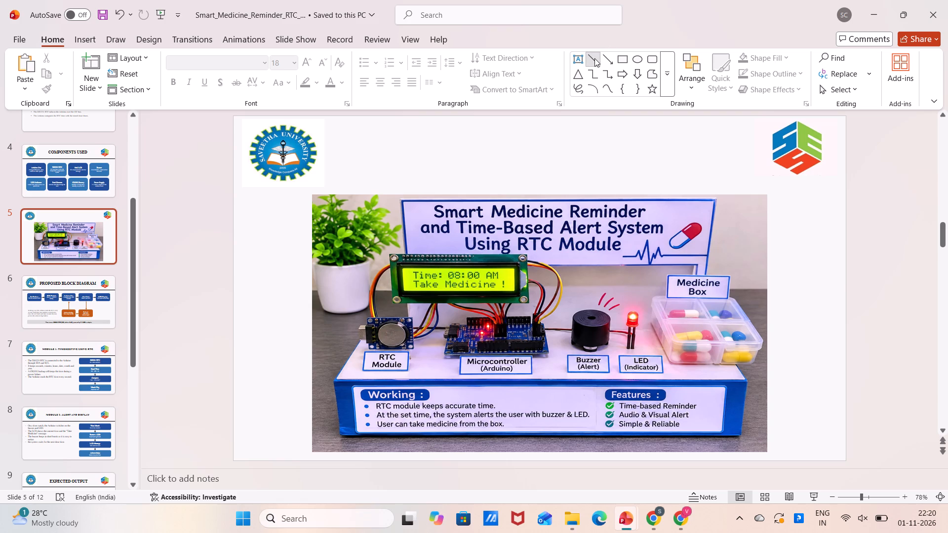
{"action": "left_click", "coordinate": [314, 188]}
{"action": "left_click_drag", "start_coordinate": [314, 188], "coordinate": [481, 164]}
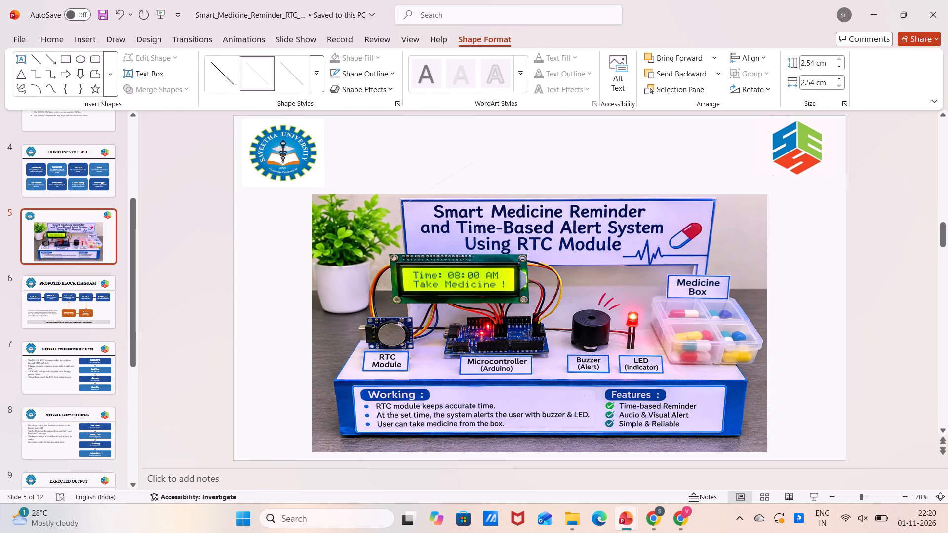
{"action": "left_click_drag", "start_coordinate": [481, 164], "coordinate": [753, 174]}
{"action": "left_click_drag", "start_coordinate": [753, 174], "coordinate": [807, 189]}
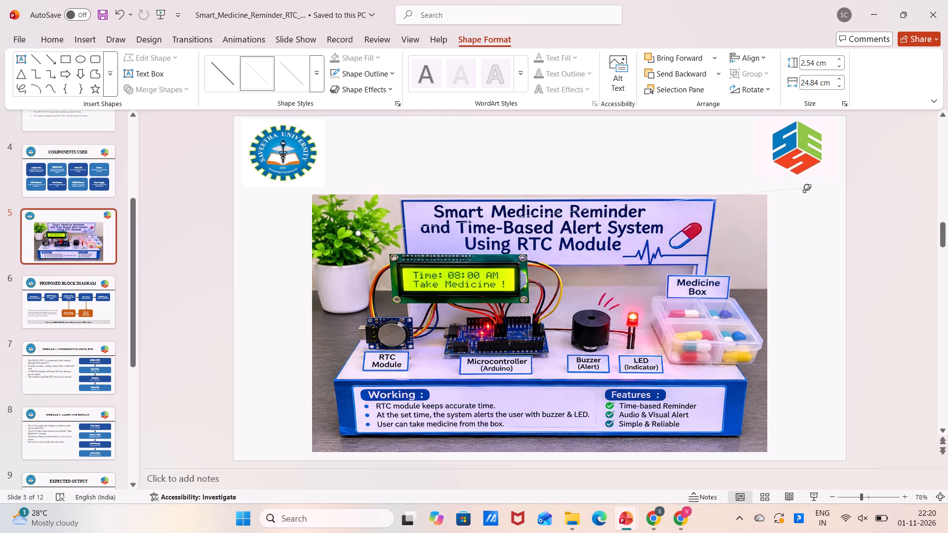
{"action": "left_click", "coordinate": [807, 189]}
{"action": "left_click_drag", "start_coordinate": [359, 233], "coordinate": [333, 182]}
{"action": "left_click_drag", "start_coordinate": [333, 182], "coordinate": [311, 191]}
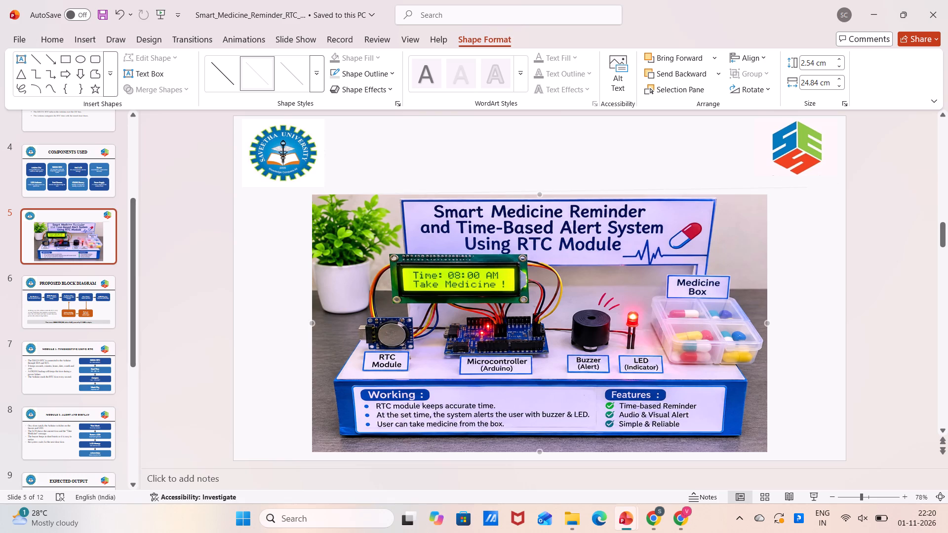
{"action": "left_click_drag", "start_coordinate": [311, 191], "coordinate": [309, 190]}
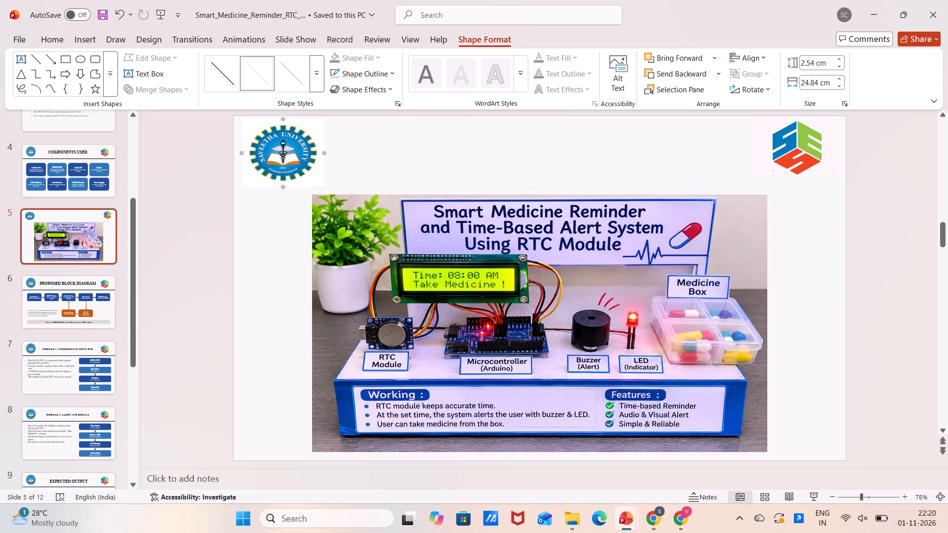
{"action": "left_click_drag", "start_coordinate": [309, 190], "coordinate": [308, 189]}
{"action": "left_click", "coordinate": [225, 84]}
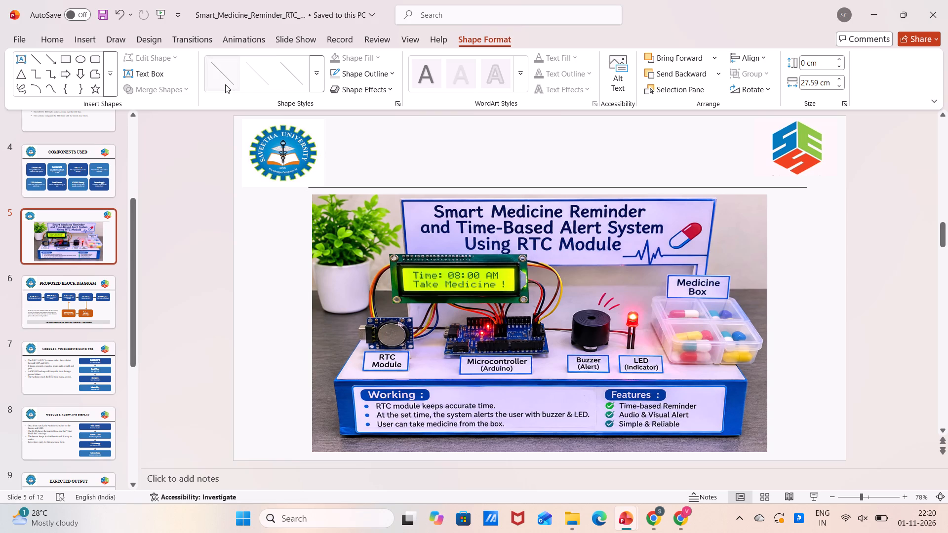
Apply the Moderate Line - Dark 1 theme style to the divider line on slide 5.
{"action": "left_click", "coordinate": [316, 85]}
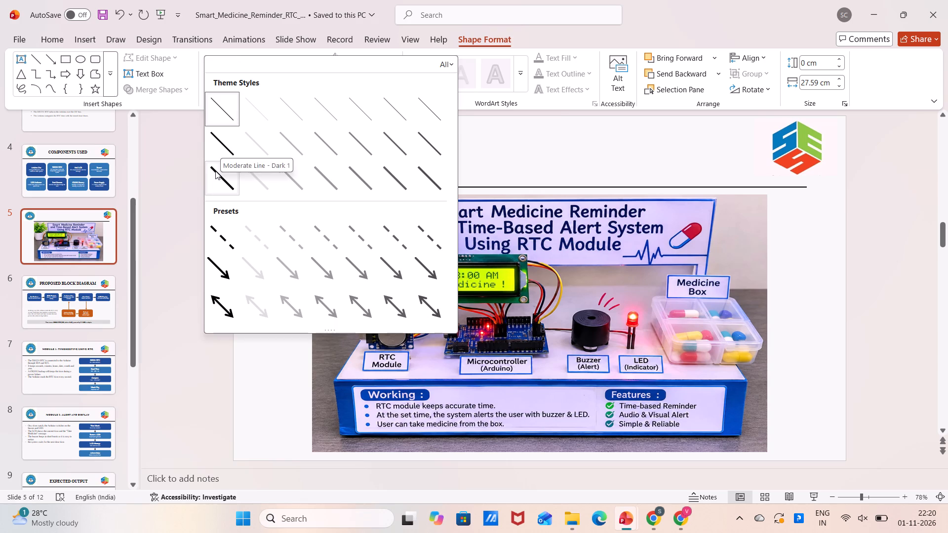
{"action": "left_click", "coordinate": [217, 174]}
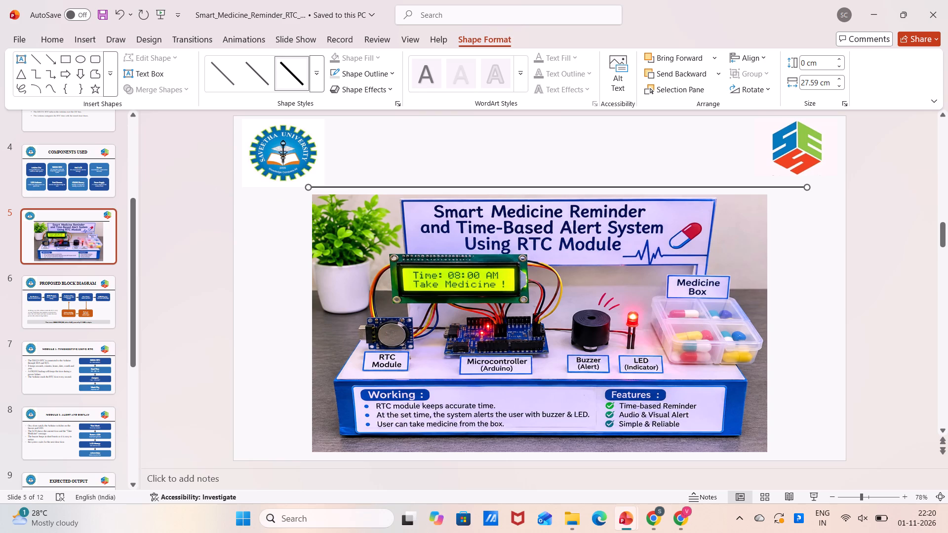
Extend both ends of the divider line to the slide's side edges, keeping it level, for a width of 33.87 cm.
{"action": "left_click_drag", "start_coordinate": [307, 184], "coordinate": [270, 183]}
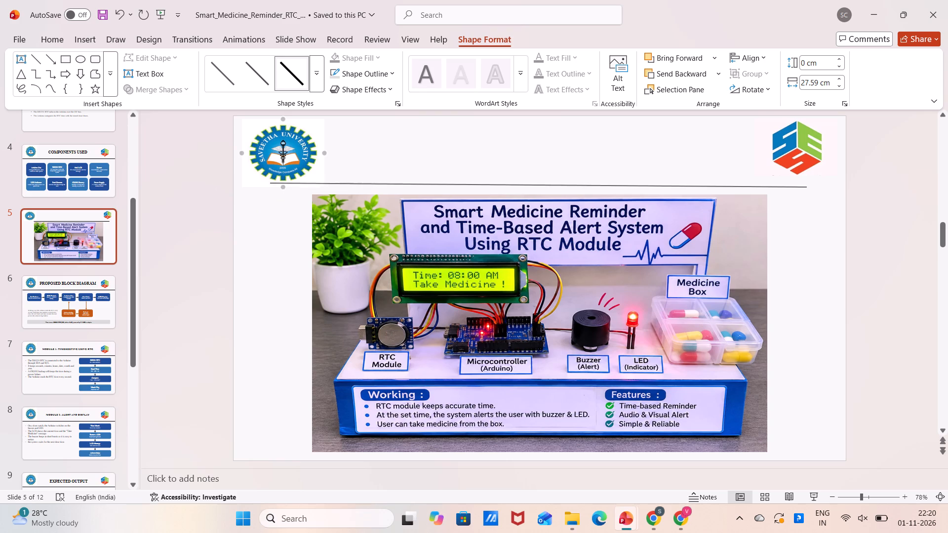
{"action": "left_click_drag", "start_coordinate": [270, 183], "coordinate": [235, 188]}
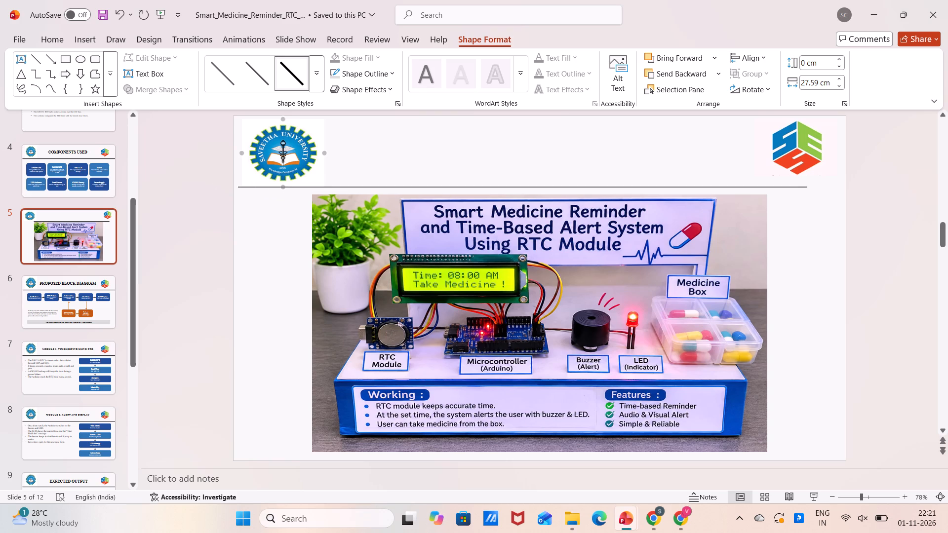
{"action": "left_click_drag", "start_coordinate": [235, 188], "coordinate": [234, 188]}
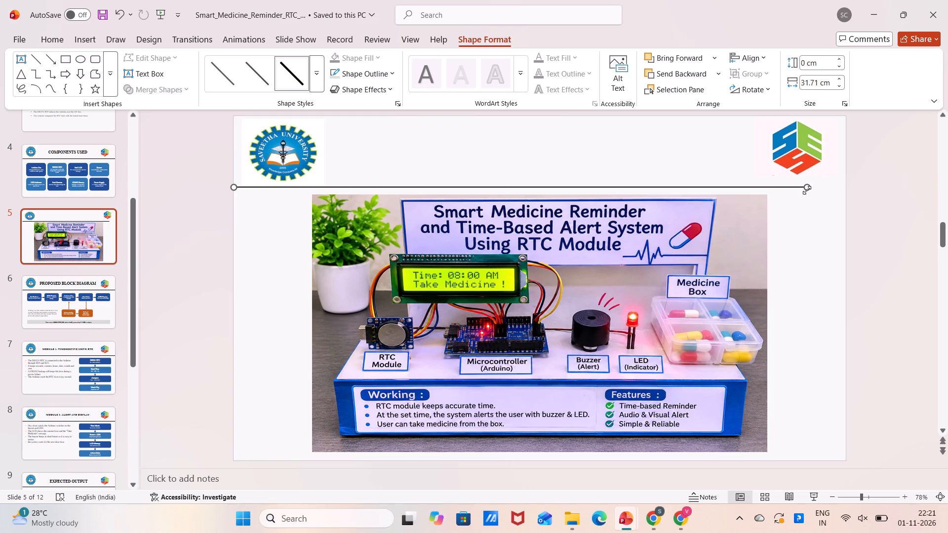
{"action": "left_click_drag", "start_coordinate": [807, 188], "coordinate": [829, 188]}
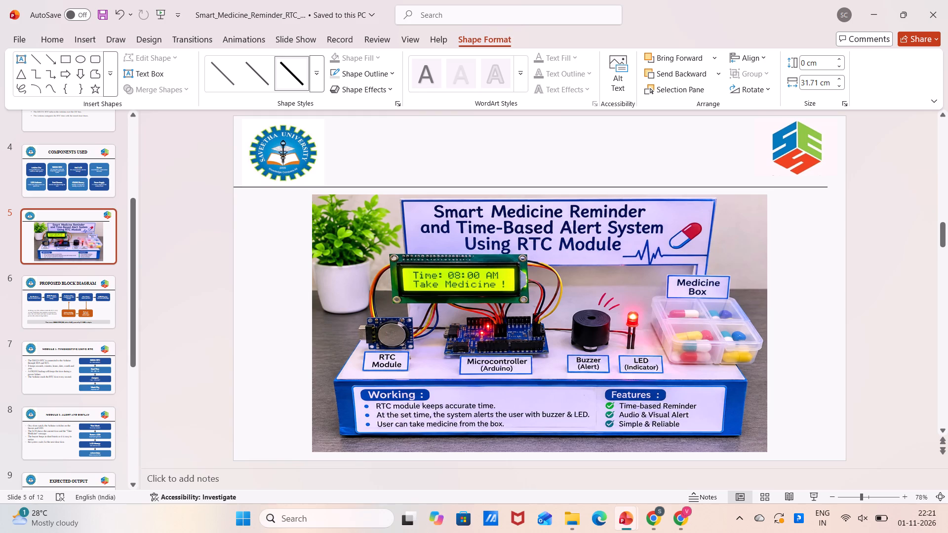
{"action": "left_click_drag", "start_coordinate": [829, 188], "coordinate": [847, 185]}
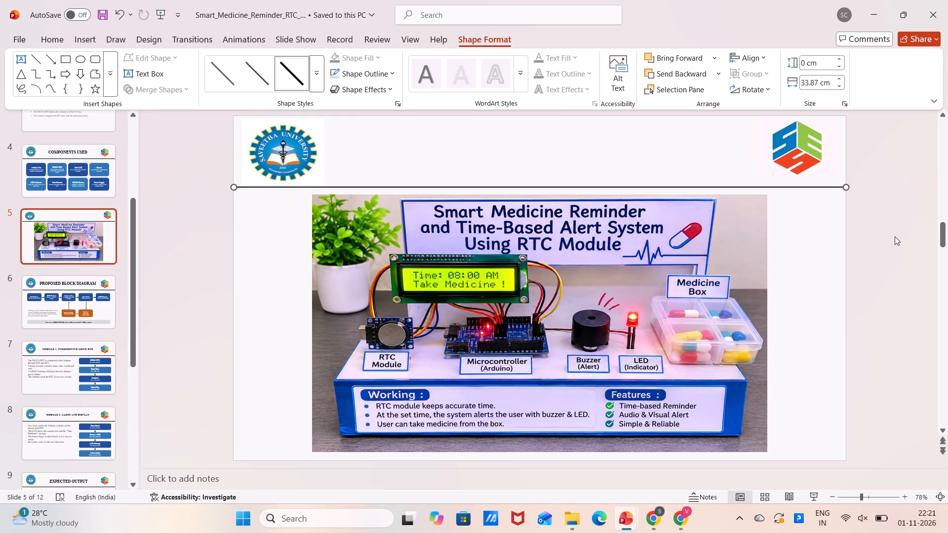
{"action": "left_click", "coordinate": [895, 236]}
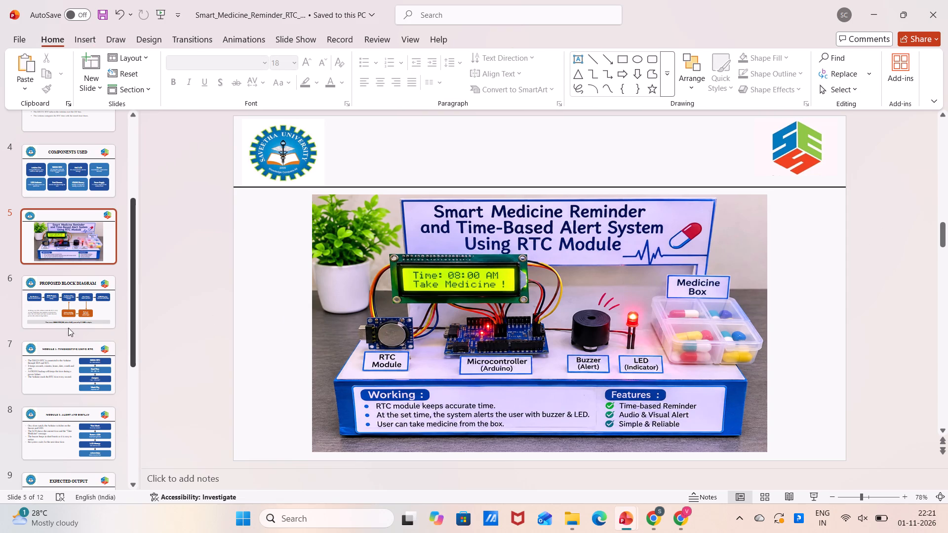
On the title slide, add a period, the guide's initial and name after "Dr" under GUIDED BY.
{"action": "scroll", "coordinate": [34, 310], "scroll_direction": "up", "scroll_amount": 17}
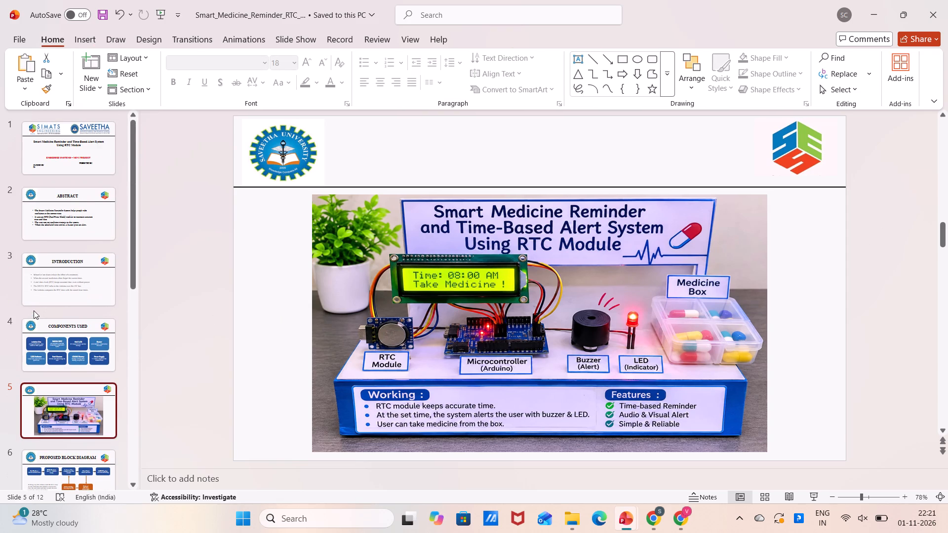
{"action": "double_click", "coordinate": [79, 155]}
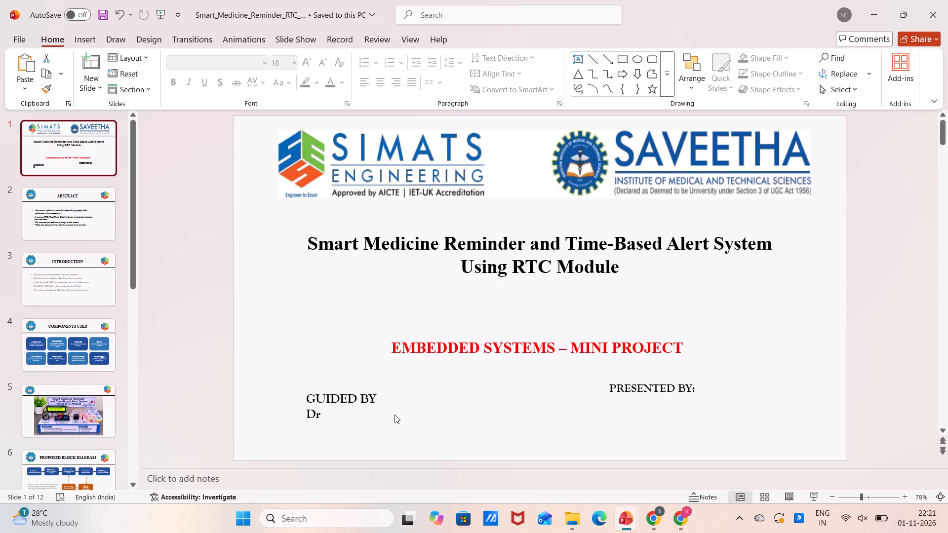
{"action": "left_click", "coordinate": [324, 416]}
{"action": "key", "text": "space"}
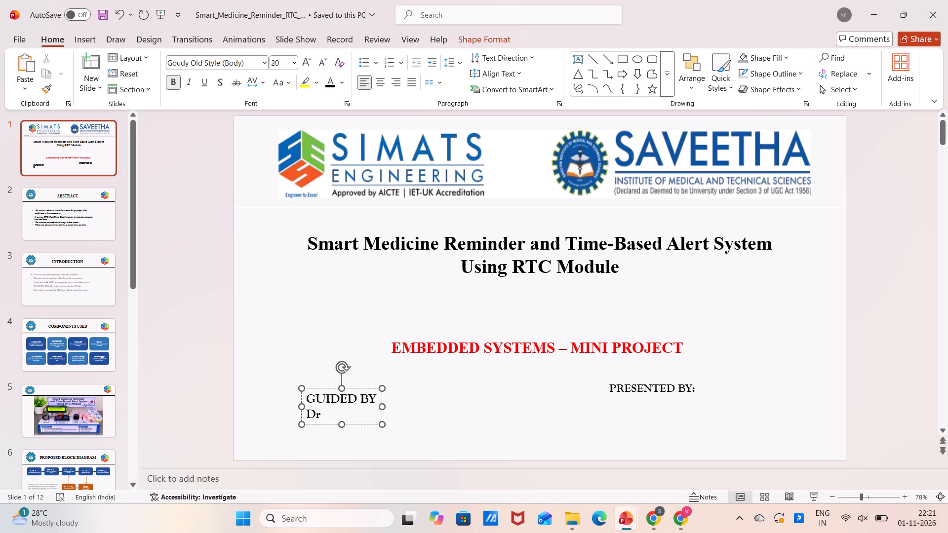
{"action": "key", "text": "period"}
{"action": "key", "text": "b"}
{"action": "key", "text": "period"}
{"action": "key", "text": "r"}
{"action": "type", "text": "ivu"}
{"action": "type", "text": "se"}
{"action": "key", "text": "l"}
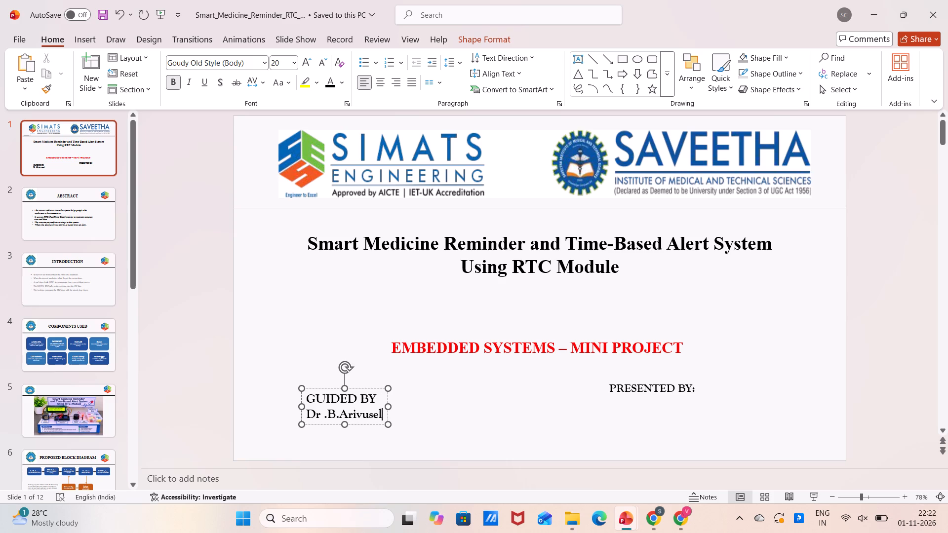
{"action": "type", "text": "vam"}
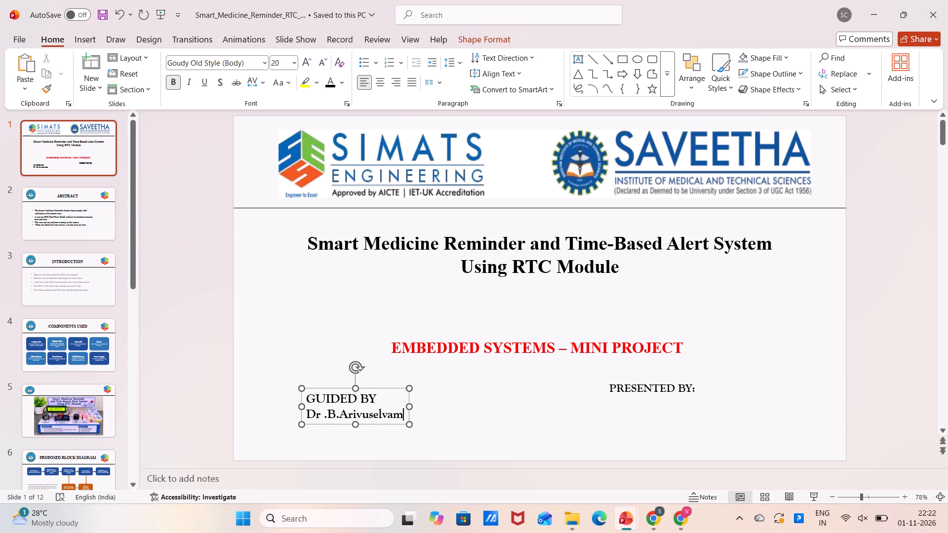
Insert a space between the two parts of the guide's name under GUIDED BY.
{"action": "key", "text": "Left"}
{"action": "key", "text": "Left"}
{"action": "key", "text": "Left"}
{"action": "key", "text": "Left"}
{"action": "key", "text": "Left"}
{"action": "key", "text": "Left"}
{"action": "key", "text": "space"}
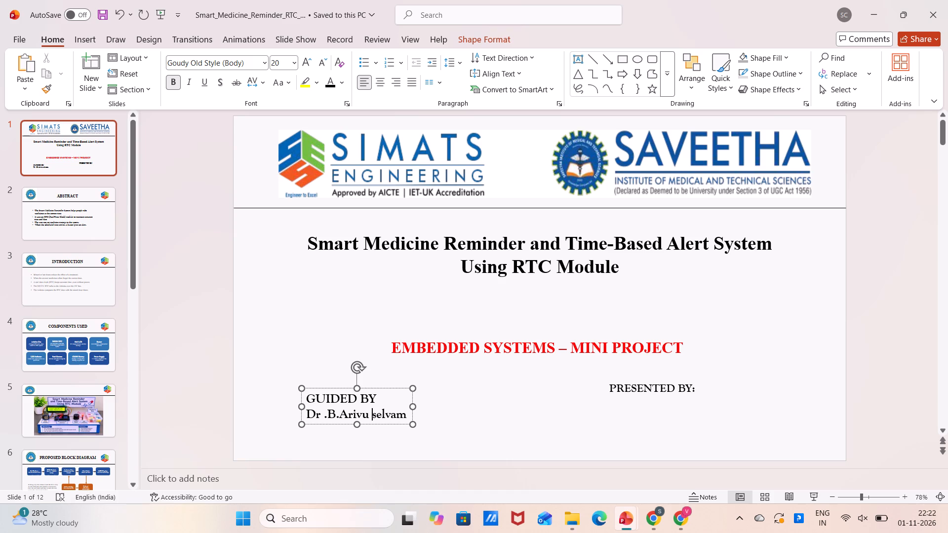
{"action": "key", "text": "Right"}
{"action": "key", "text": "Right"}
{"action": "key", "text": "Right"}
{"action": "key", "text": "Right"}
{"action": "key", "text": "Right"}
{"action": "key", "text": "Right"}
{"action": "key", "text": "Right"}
Enter the first presenter's initial and name on the line below PRESENTED BY on the title slide.
{"action": "left_click", "coordinate": [699, 384]}
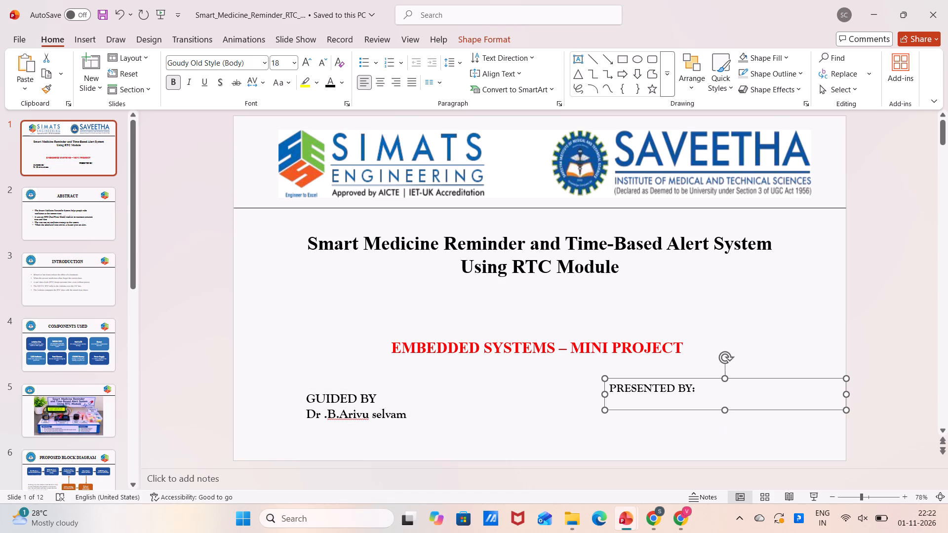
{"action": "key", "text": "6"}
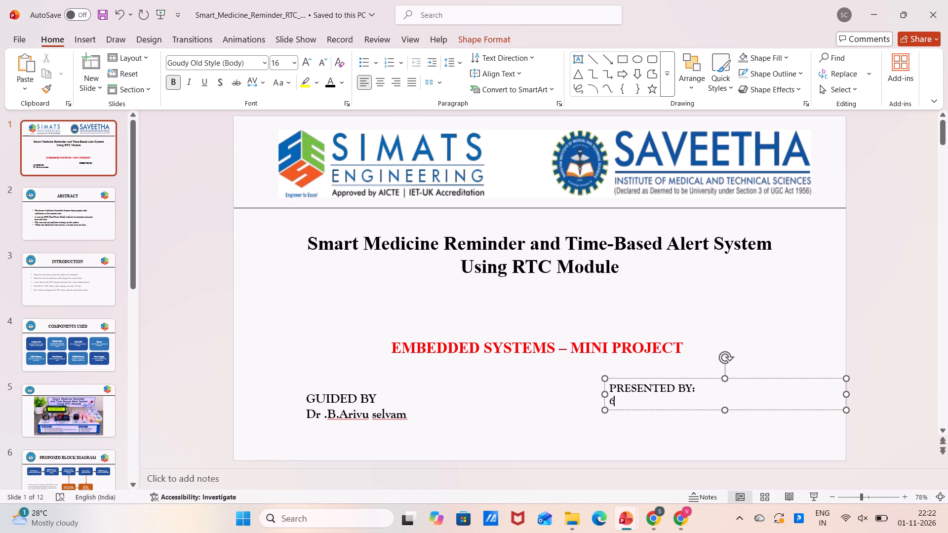
{"action": "key", "text": "BackSpace"}
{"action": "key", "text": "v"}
{"action": "key", "text": "BackSpace"}
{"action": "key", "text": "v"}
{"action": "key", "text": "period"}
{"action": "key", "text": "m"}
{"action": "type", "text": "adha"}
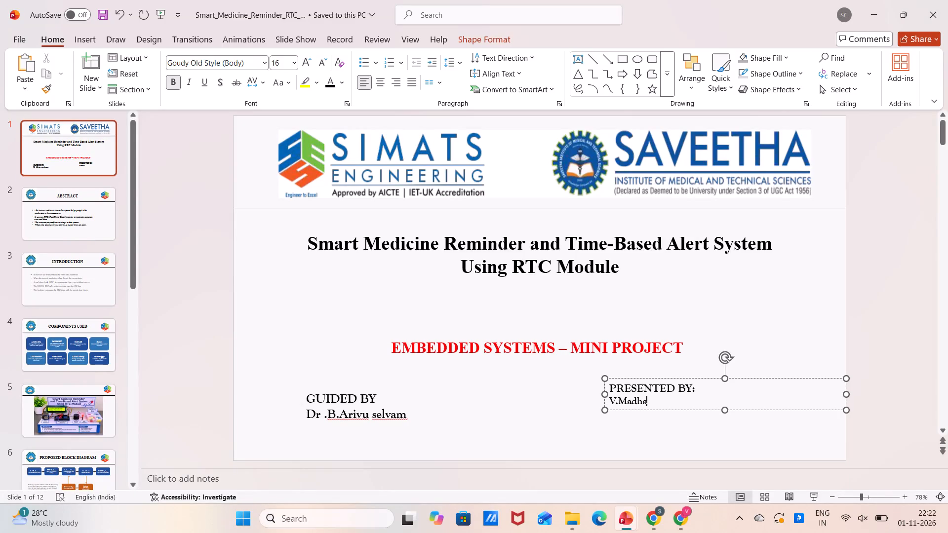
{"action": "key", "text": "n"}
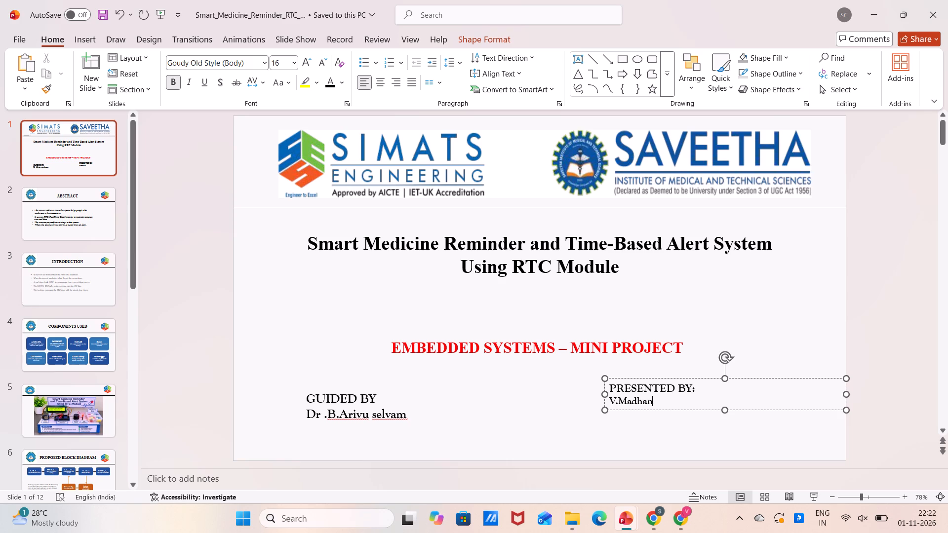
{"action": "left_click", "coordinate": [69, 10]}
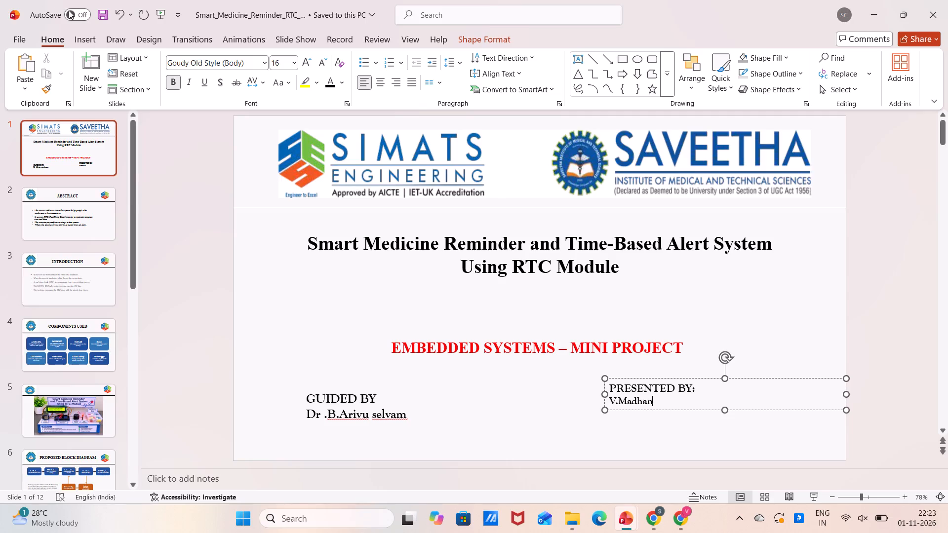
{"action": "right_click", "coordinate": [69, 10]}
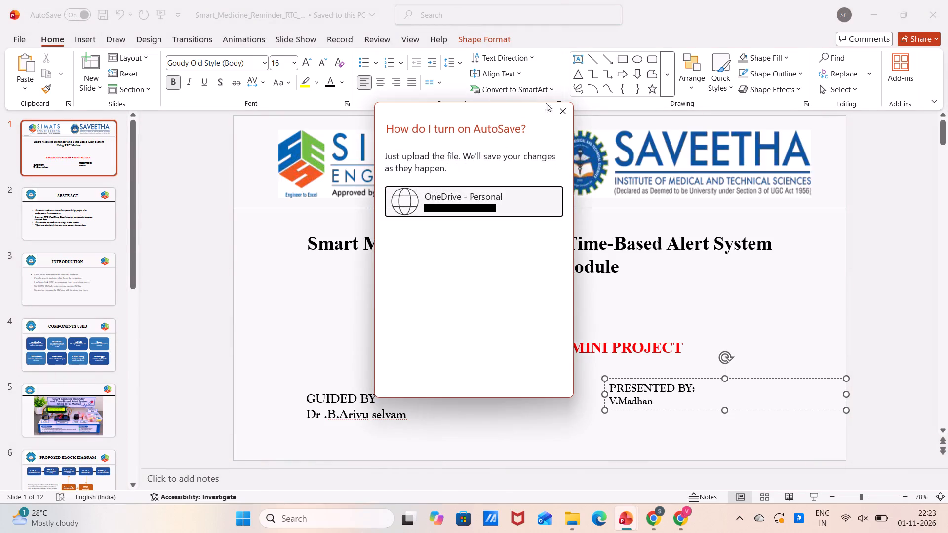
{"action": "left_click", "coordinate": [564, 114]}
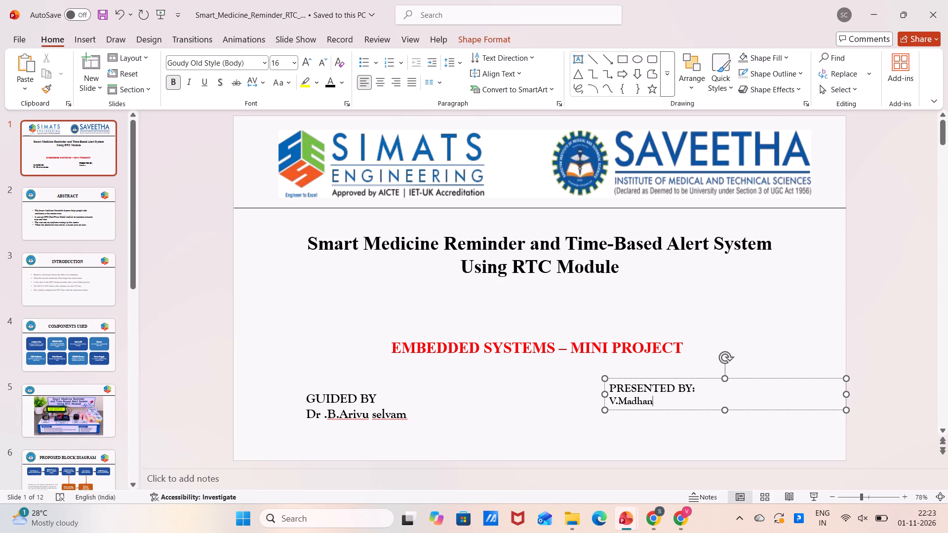
Add the presenter's register number in parentheses, spaced after the name, and start a new line below it.
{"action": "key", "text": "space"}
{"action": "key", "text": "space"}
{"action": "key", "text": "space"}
{"action": "key", "text": "shift+parenleft"}
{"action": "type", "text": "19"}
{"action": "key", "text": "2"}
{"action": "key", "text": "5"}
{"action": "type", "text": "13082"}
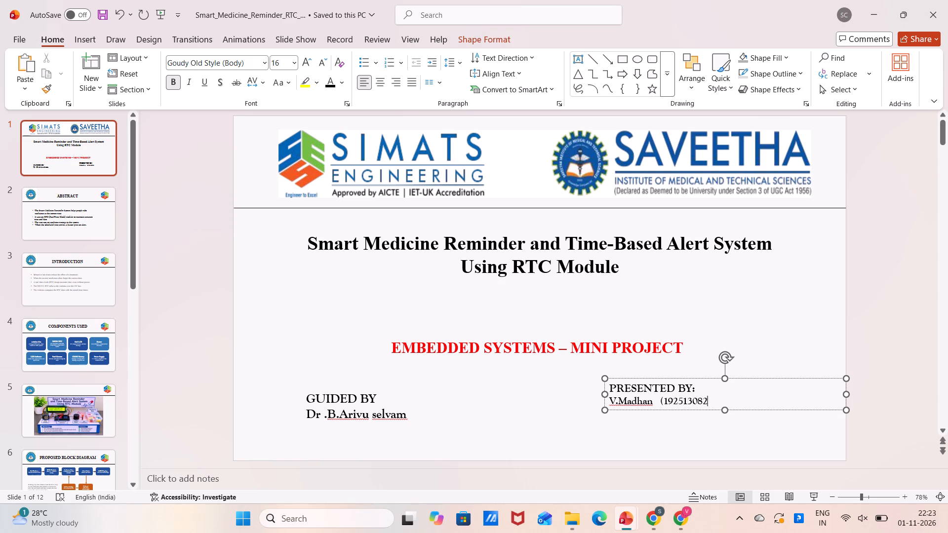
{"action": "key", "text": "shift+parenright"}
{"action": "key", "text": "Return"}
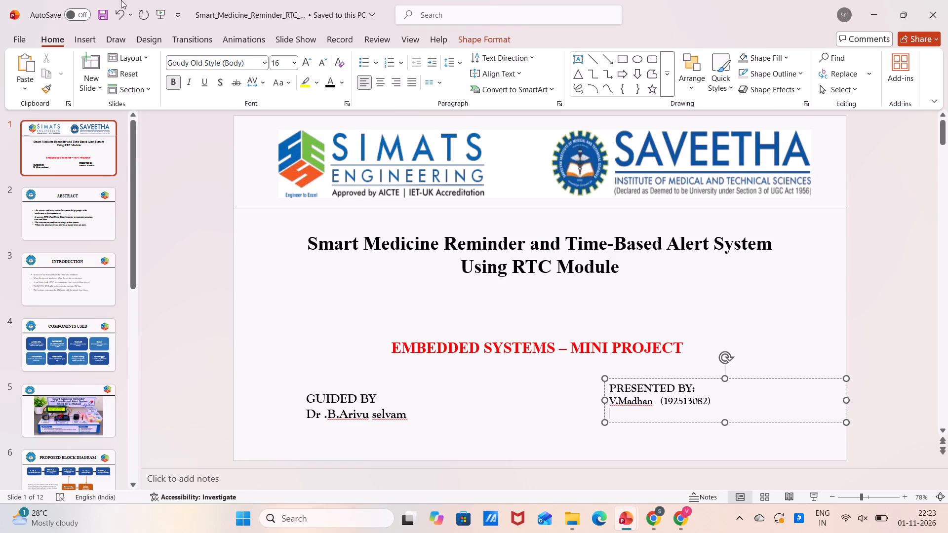
Turn on AutoSave for the presentation by uploading the file to the personal OneDrive account.
{"action": "left_click", "coordinate": [76, 17]}
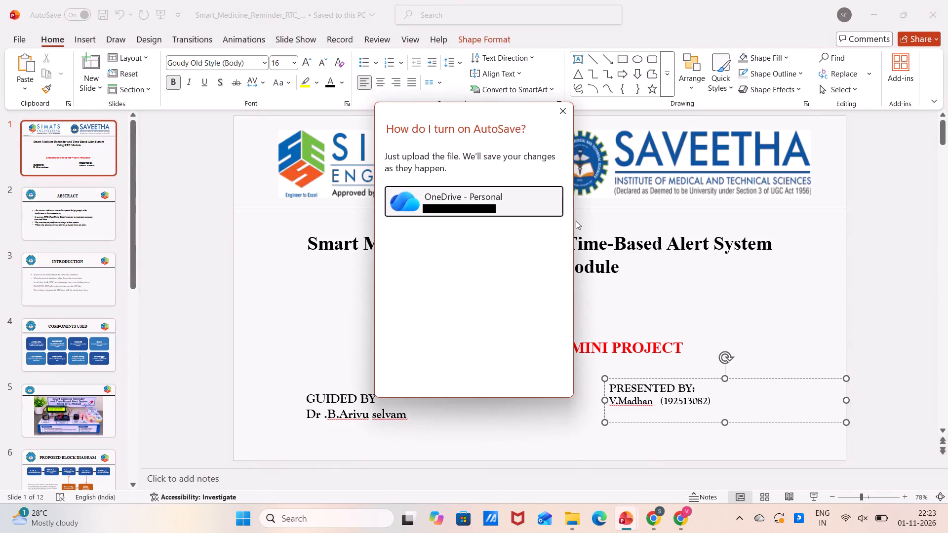
{"action": "left_click", "coordinate": [409, 204]}
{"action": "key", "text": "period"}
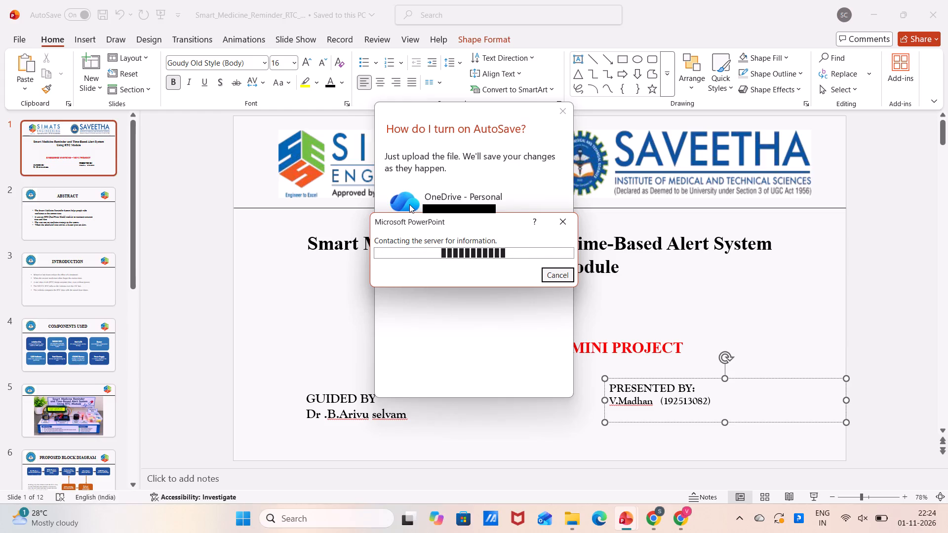
Enter the second presenter's initial and full name on the line below the first presenter on the title slide.
{"action": "left_click", "coordinate": [677, 417]}
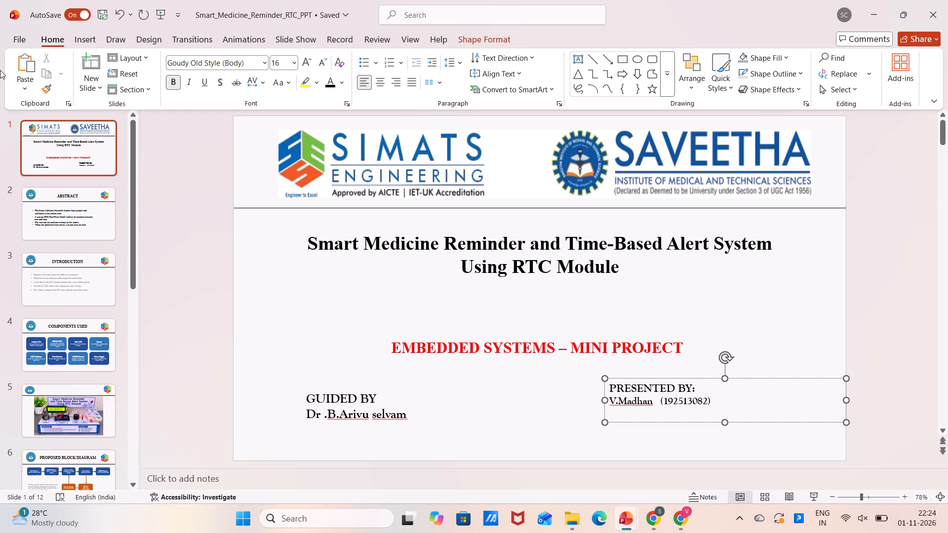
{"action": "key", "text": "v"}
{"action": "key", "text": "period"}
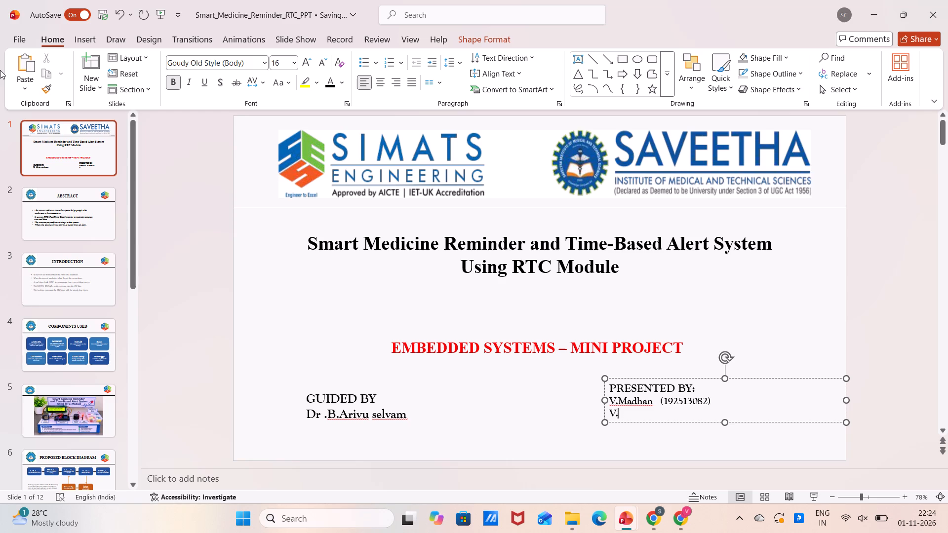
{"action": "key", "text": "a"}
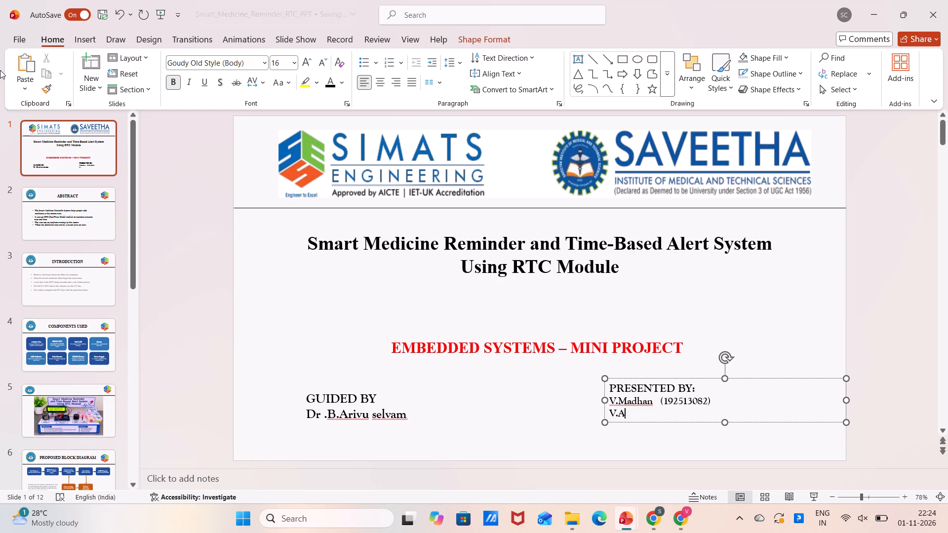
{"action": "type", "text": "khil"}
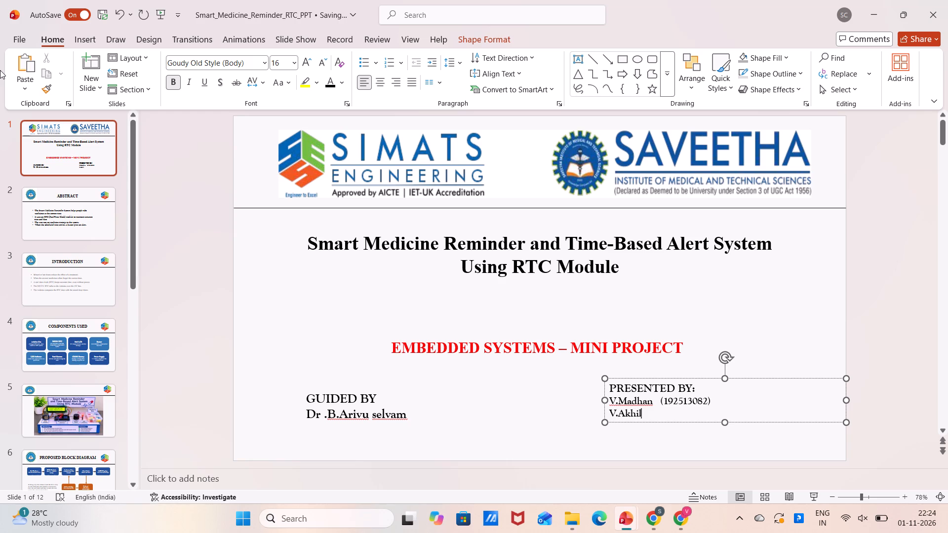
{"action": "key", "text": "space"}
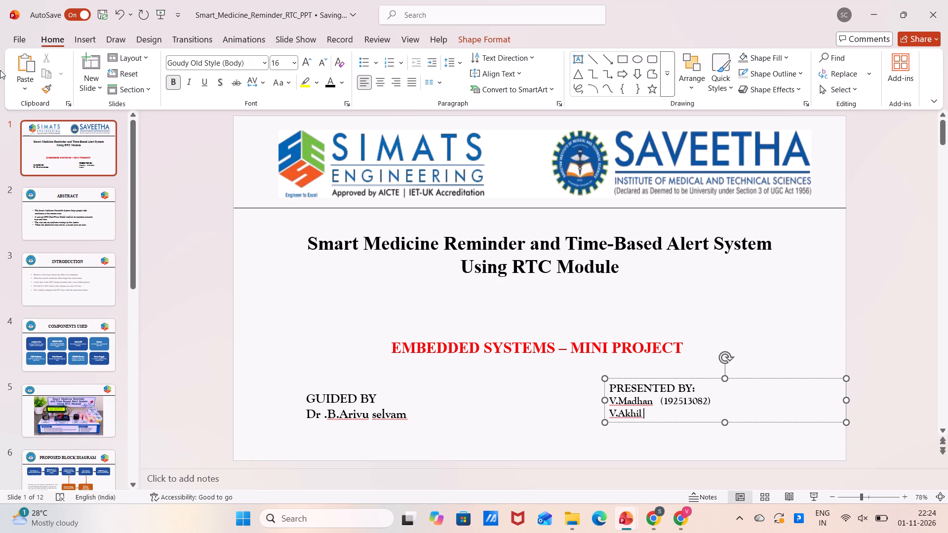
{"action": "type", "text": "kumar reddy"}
Add the second presenter's register number in parentheses after the name, separated by a space, and leave the text box.
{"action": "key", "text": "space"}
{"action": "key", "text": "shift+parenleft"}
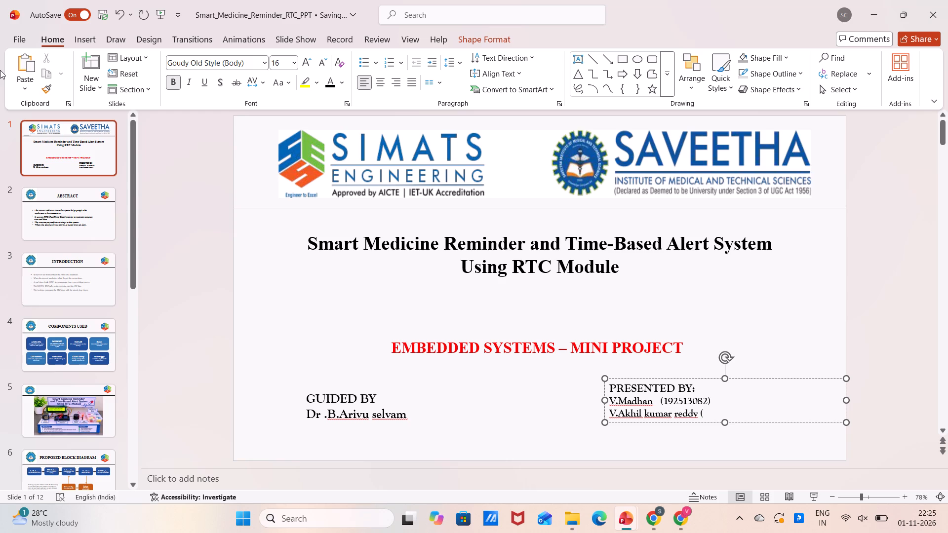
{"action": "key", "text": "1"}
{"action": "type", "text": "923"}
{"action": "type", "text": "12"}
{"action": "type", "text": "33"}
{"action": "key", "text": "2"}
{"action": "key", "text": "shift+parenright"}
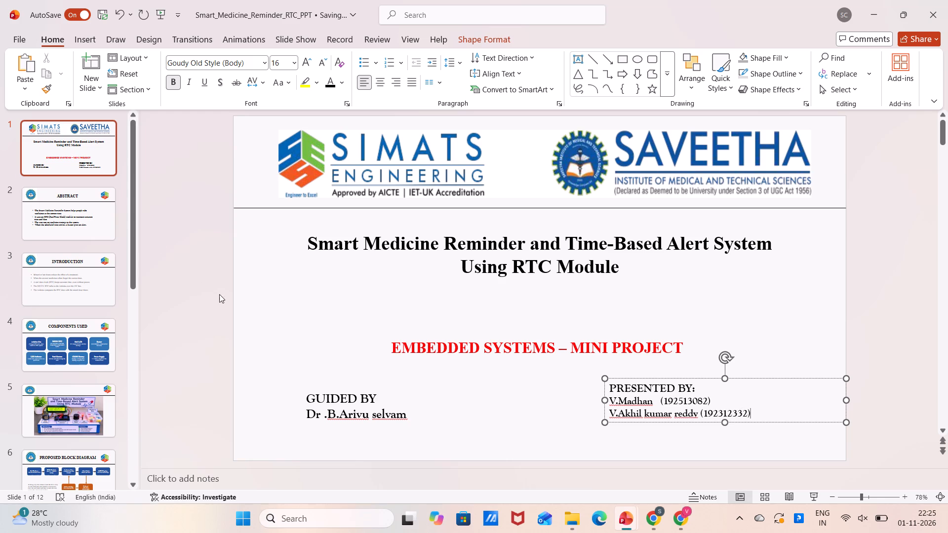
{"action": "left_click", "coordinate": [532, 416]}
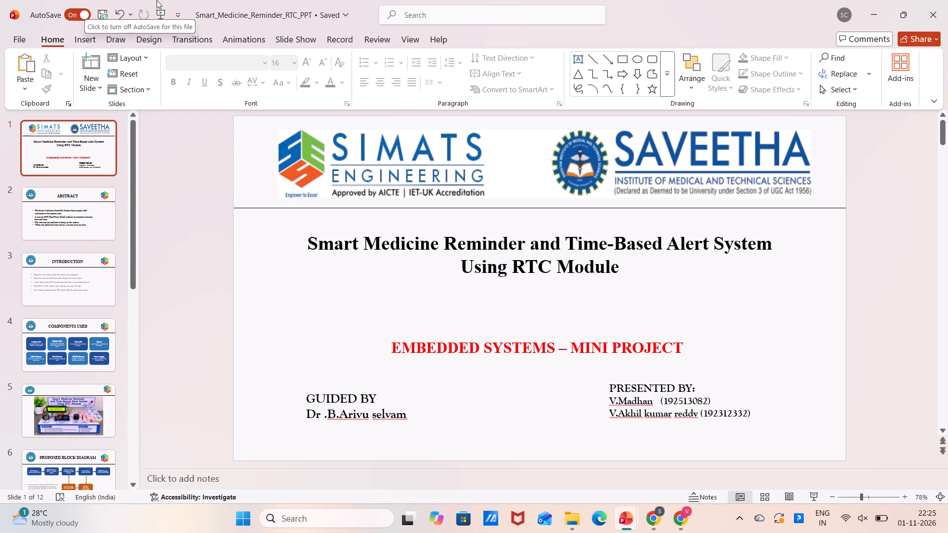
Save the presentation with the completed guide and presenter details.
{"action": "left_click", "coordinate": [103, 19]}
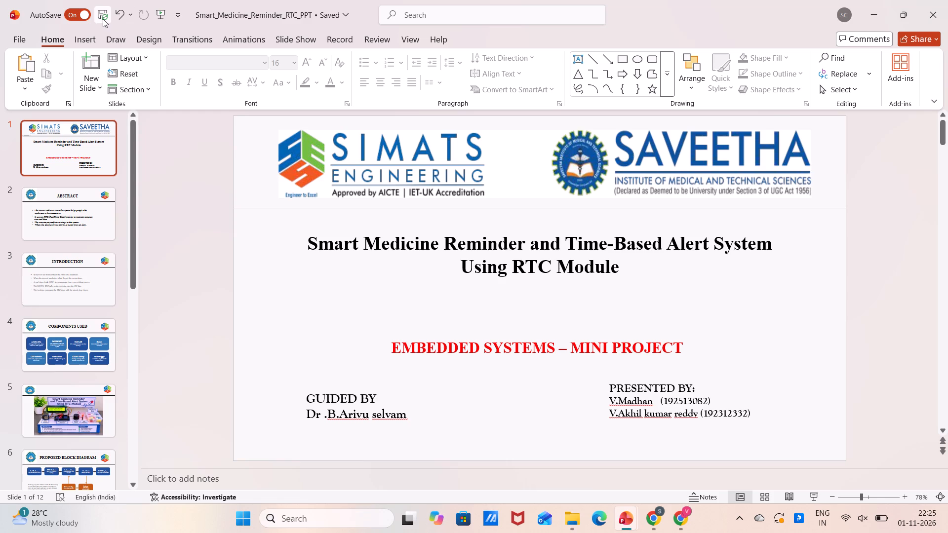
{"action": "key", "text": "ctrl+s"}
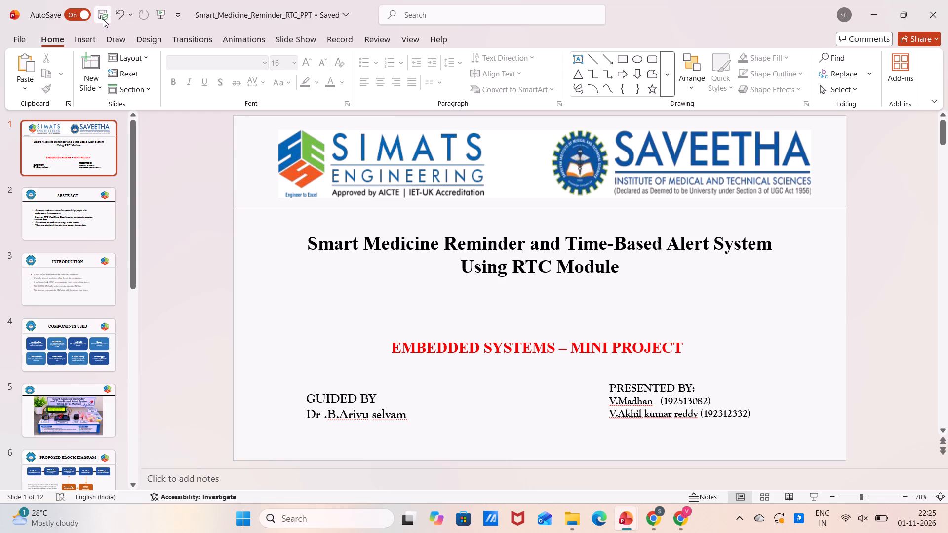
{"action": "left_click", "coordinate": [103, 19]}
{"action": "key", "text": "ctrl+s"}
{"action": "key", "text": "ctrl+s"}
{"action": "key", "text": "ctrl+s"}
Open the sharing options for the presentation.
{"action": "left_click", "coordinate": [937, 38]}
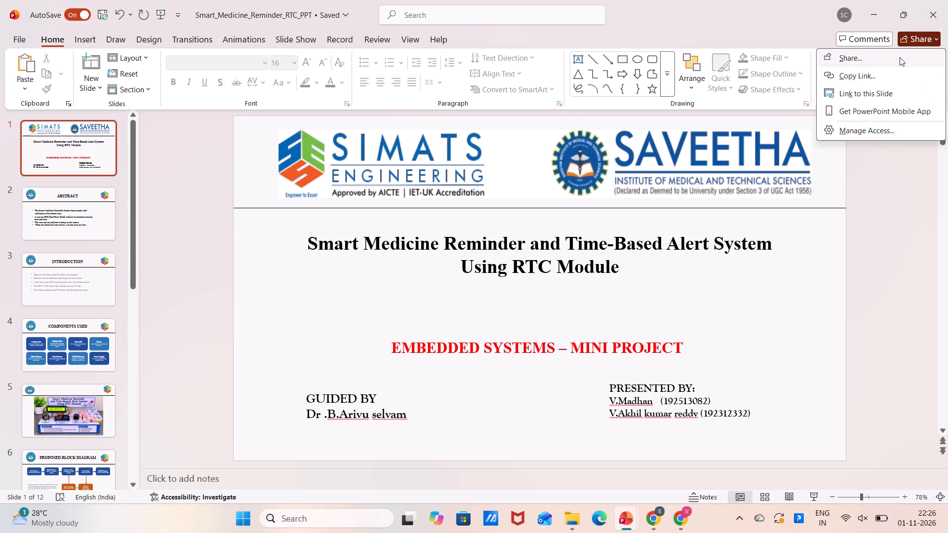
Open the Share dialog for the presentation and try to send its editable link without adding a recipient or message.
{"action": "left_click", "coordinate": [900, 57]}
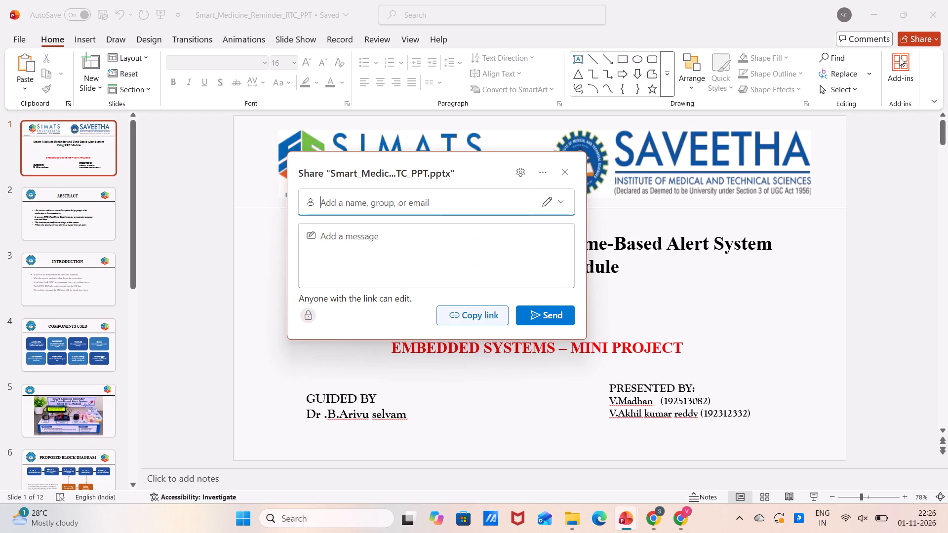
{"action": "left_click", "coordinate": [548, 327]}
{"action": "left_click", "coordinate": [548, 327]}
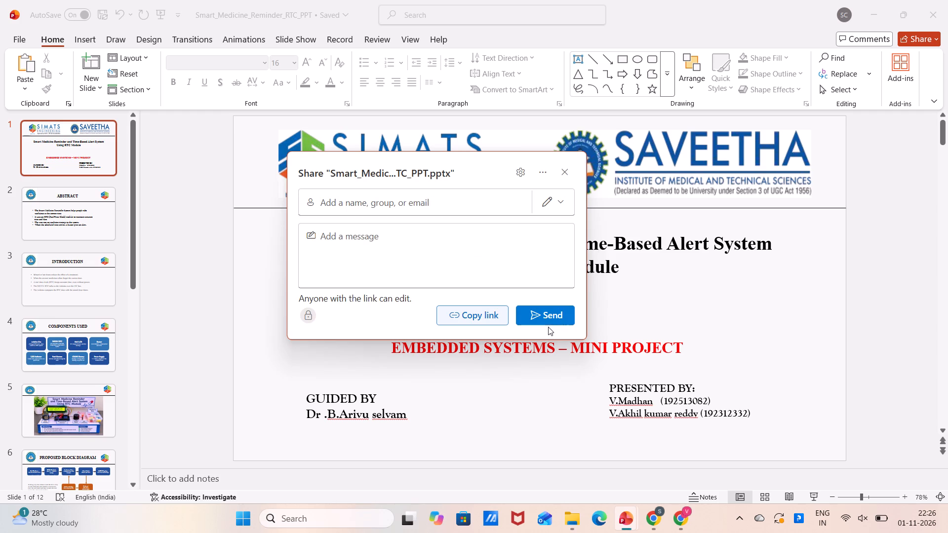
{"action": "left_click", "coordinate": [553, 320]}
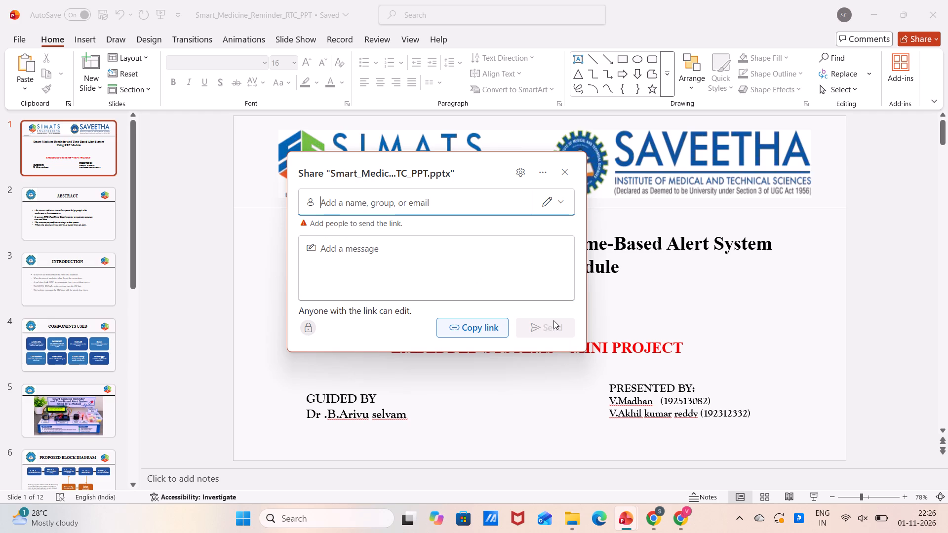
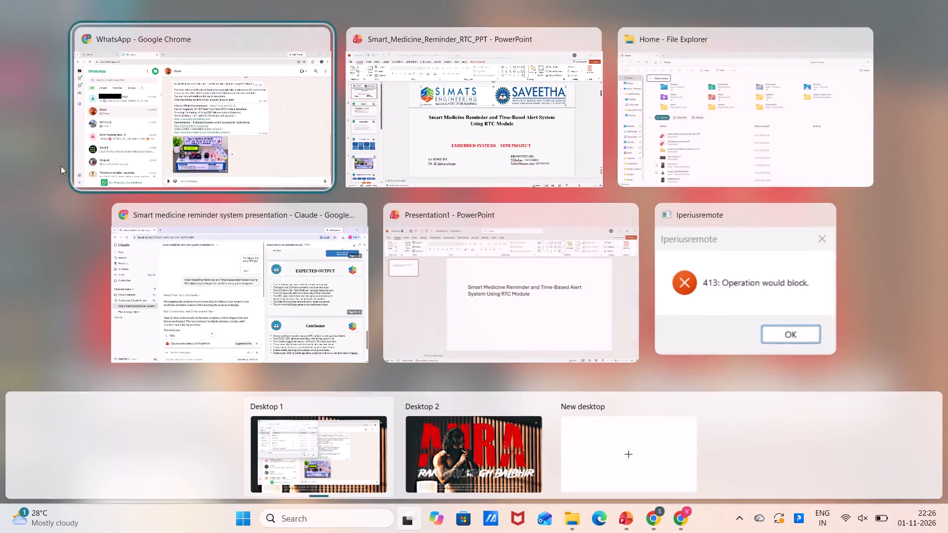
Switch to the WhatsApp chat's file picker and look through the Attachments, Desktop, Documents and Pictures folders for the presentation file.
{"action": "left_click", "coordinate": [380, 109]}
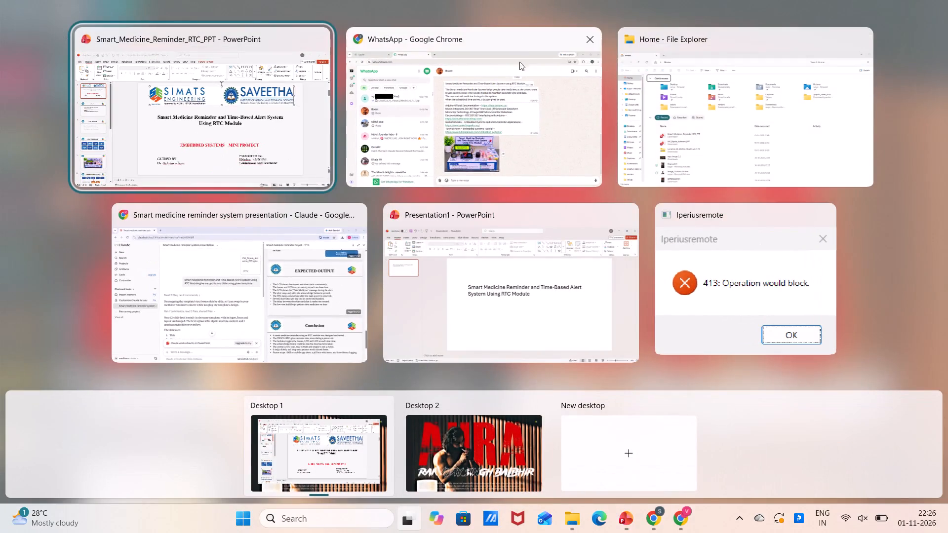
{"action": "left_click", "coordinate": [507, 89]}
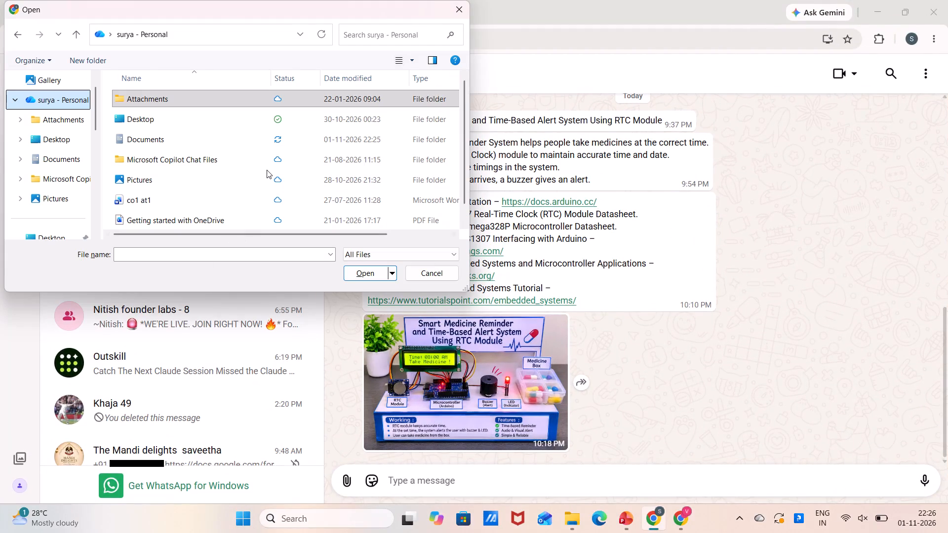
{"action": "scroll", "coordinate": [267, 170], "scroll_direction": "up", "scroll_amount": 10}
{"action": "left_click", "coordinate": [55, 98]}
{"action": "left_click", "coordinate": [67, 119]}
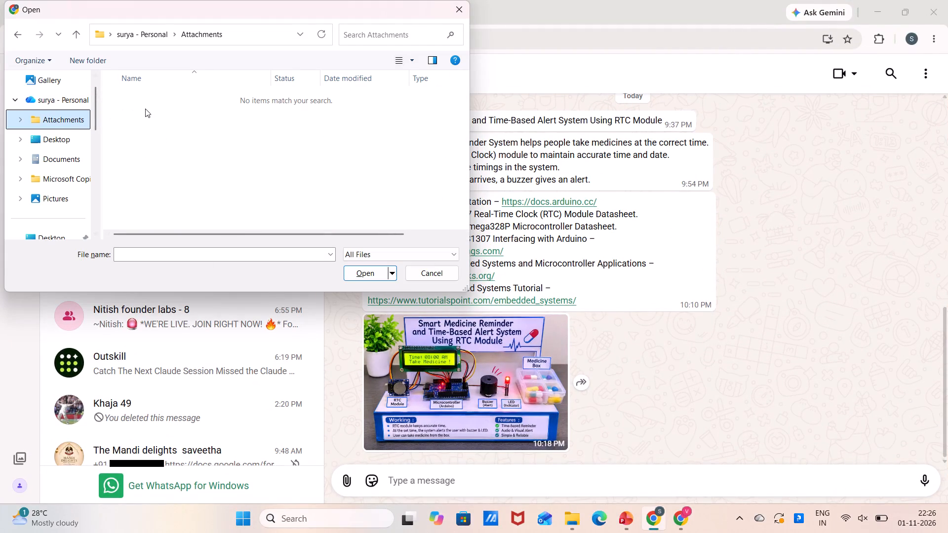
{"action": "left_click", "coordinate": [47, 149]}
{"action": "left_click", "coordinate": [47, 149]}
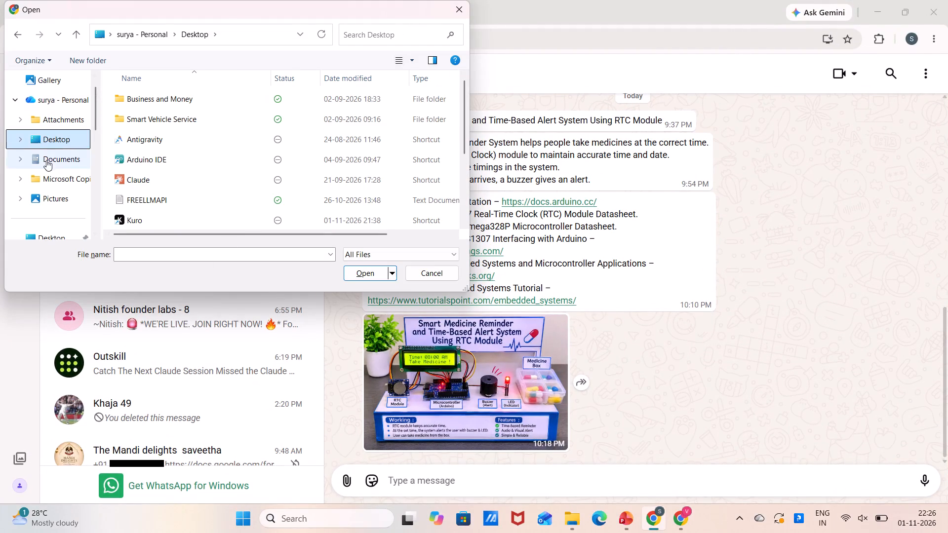
{"action": "left_click", "coordinate": [54, 150]}
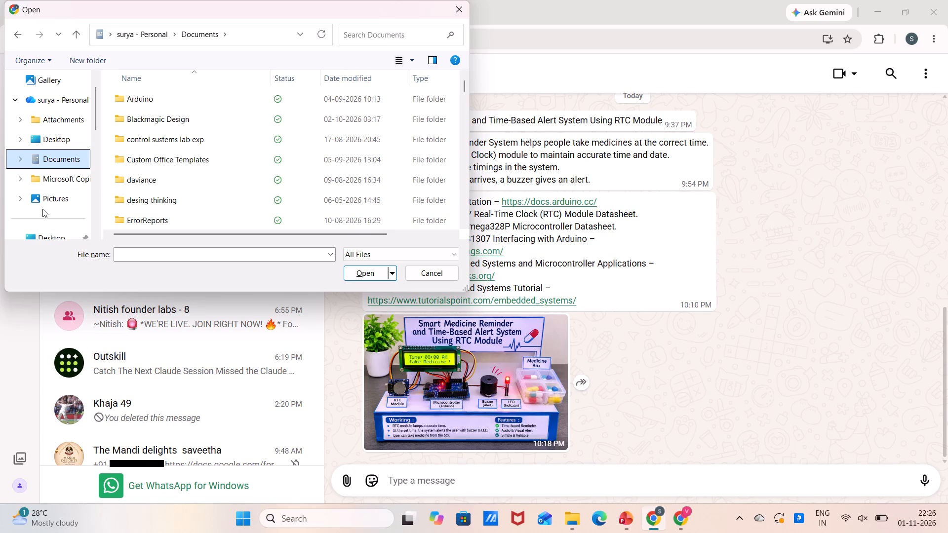
{"action": "scroll", "coordinate": [42, 209], "scroll_direction": "up", "scroll_amount": 11}
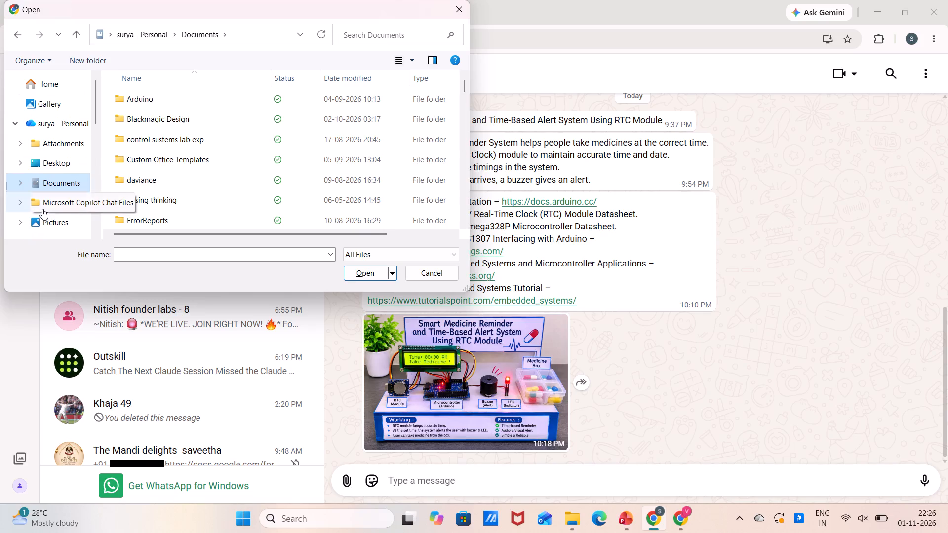
{"action": "left_click", "coordinate": [42, 80]}
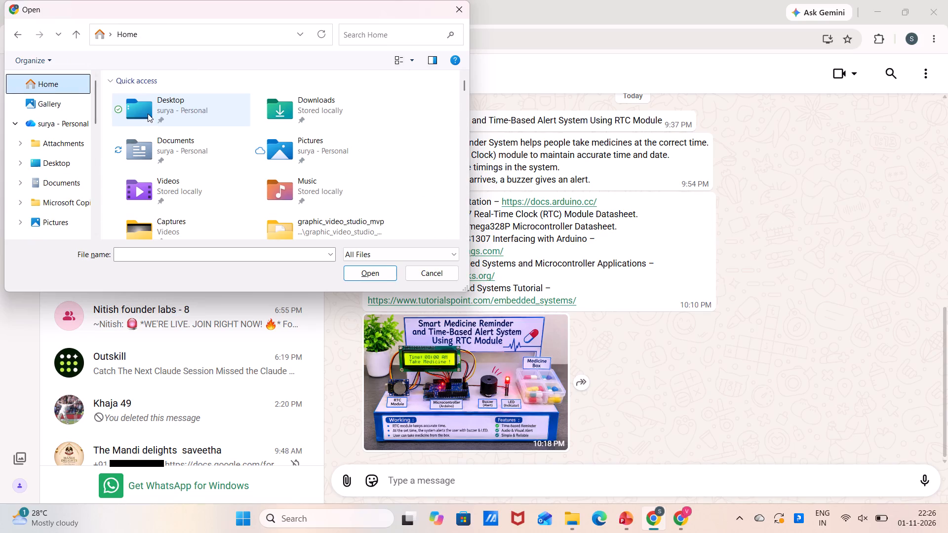
{"action": "left_click", "coordinate": [213, 142]}
{"action": "double_click", "coordinate": [213, 142]}
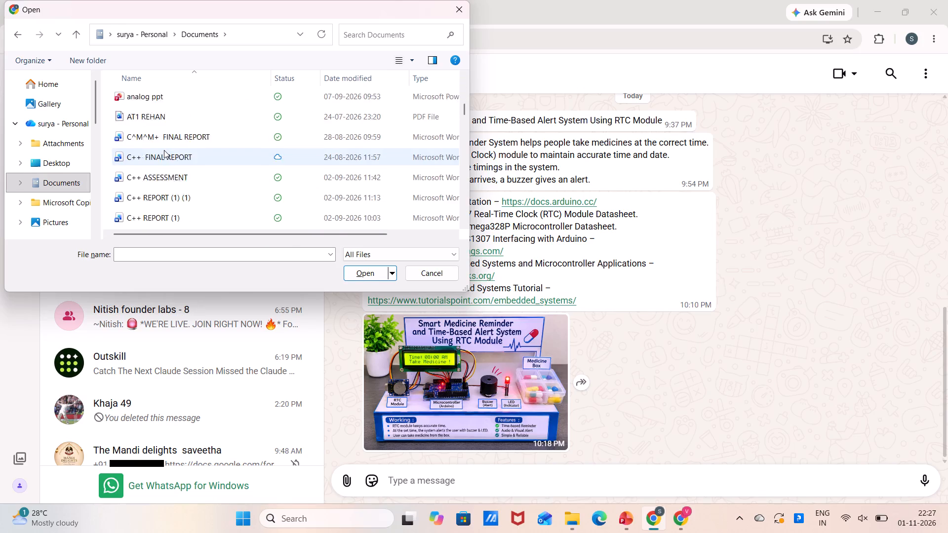
{"action": "left_click", "coordinate": [75, 216]}
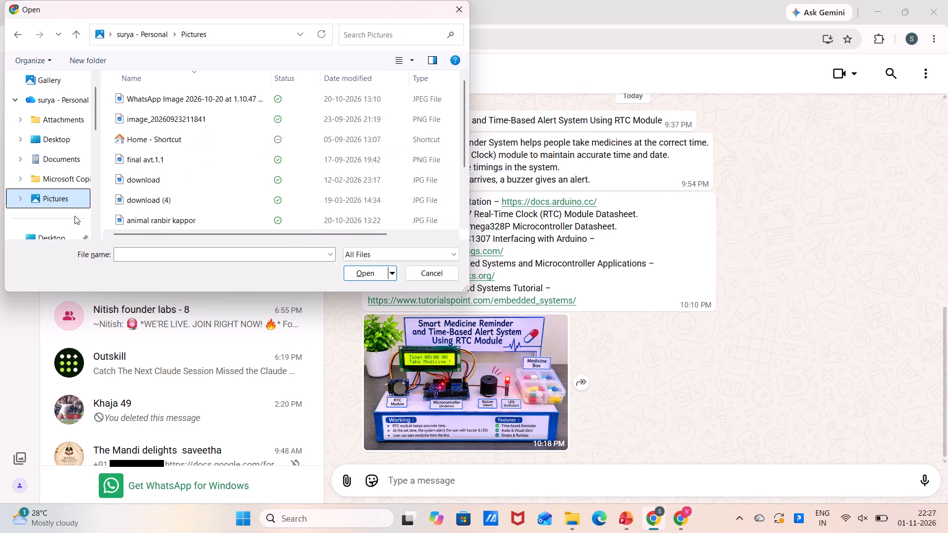
{"action": "scroll", "coordinate": [51, 182], "scroll_direction": "down", "scroll_amount": 1}
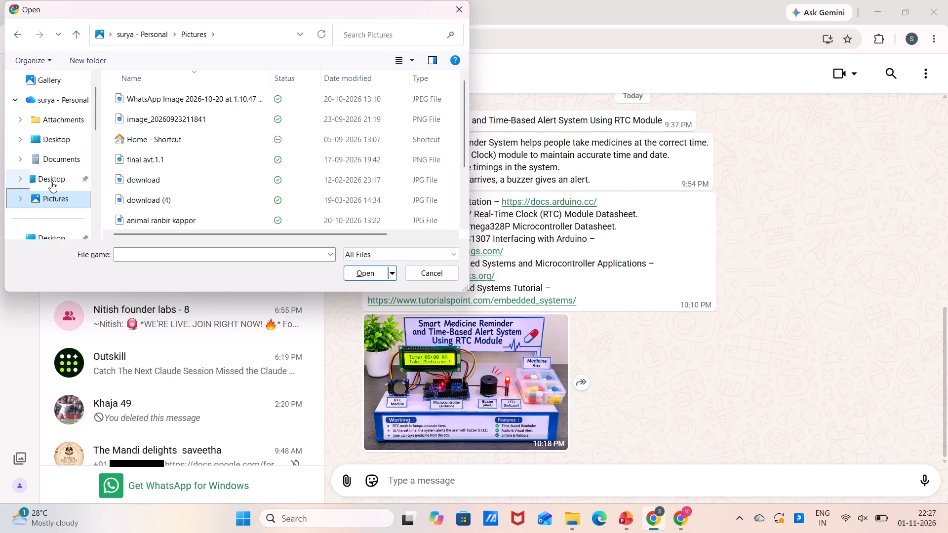
{"action": "left_click", "coordinate": [51, 182]}
Choose Smart_Medicine_Reminder_RTC_PPT from the Downloads folder and try to attach it to the WhatsApp chat.
{"action": "left_click", "coordinate": [51, 198]}
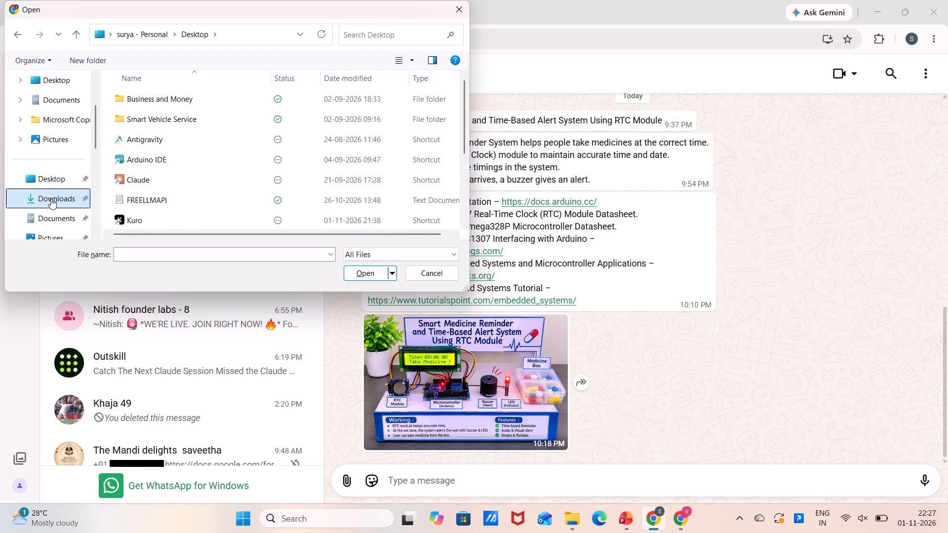
{"action": "left_click", "coordinate": [155, 119]}
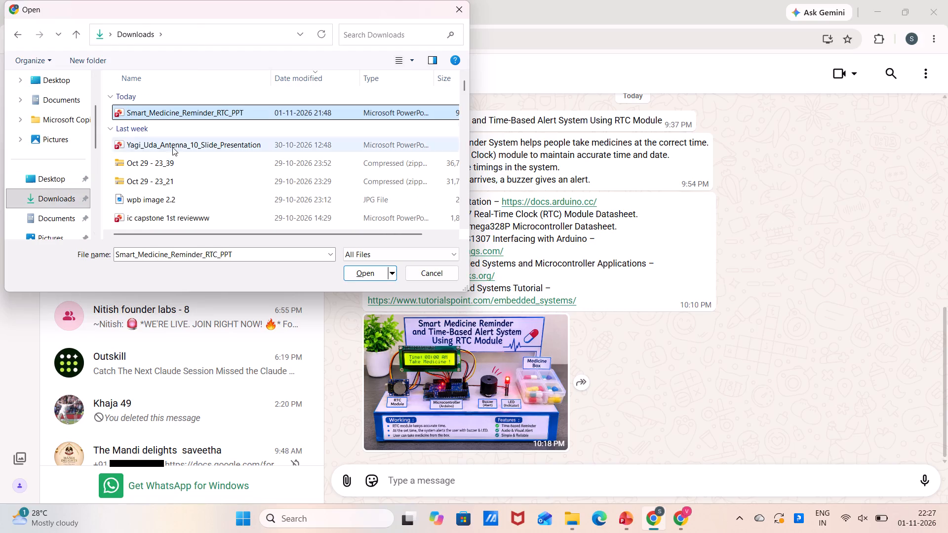
{"action": "left_click", "coordinate": [71, 225]}
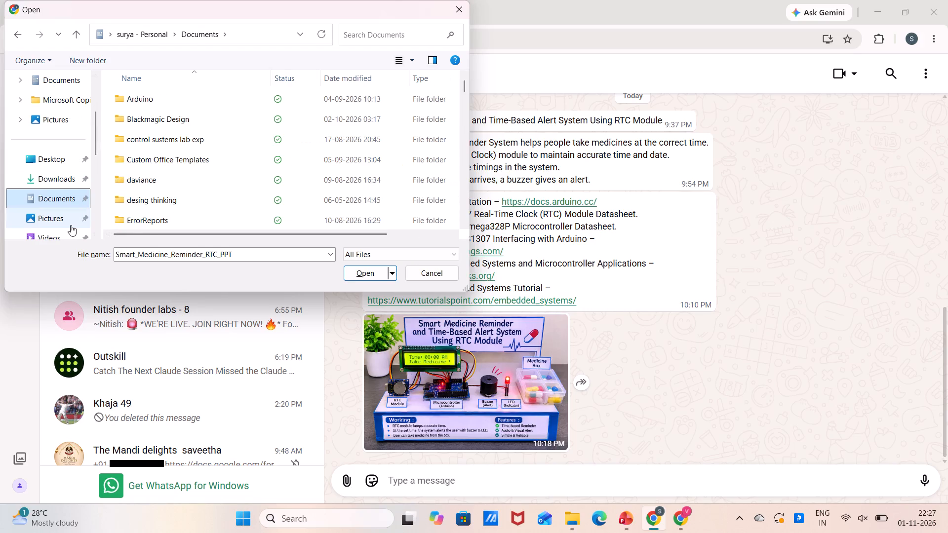
{"action": "scroll", "coordinate": [171, 204], "scroll_direction": "down", "scroll_amount": 1}
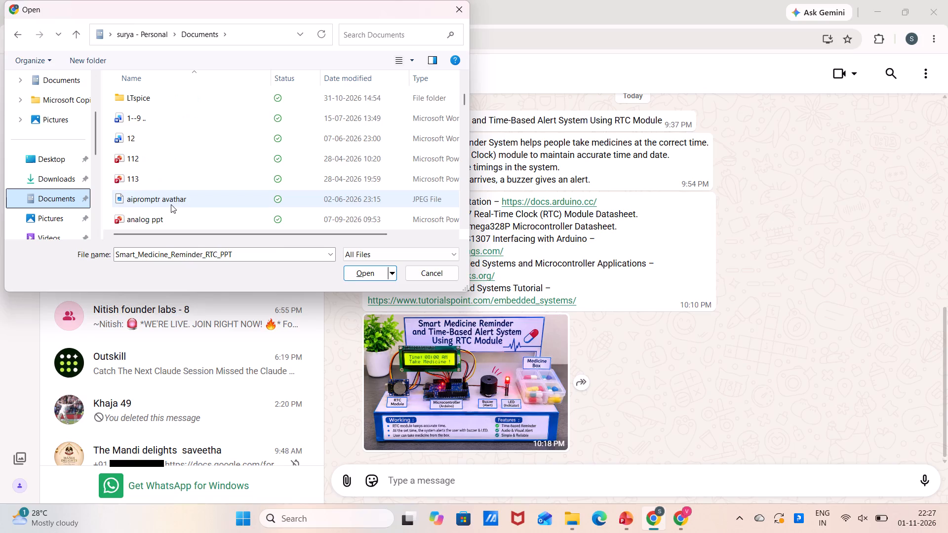
{"action": "scroll", "coordinate": [171, 204], "scroll_direction": "down", "scroll_amount": 1}
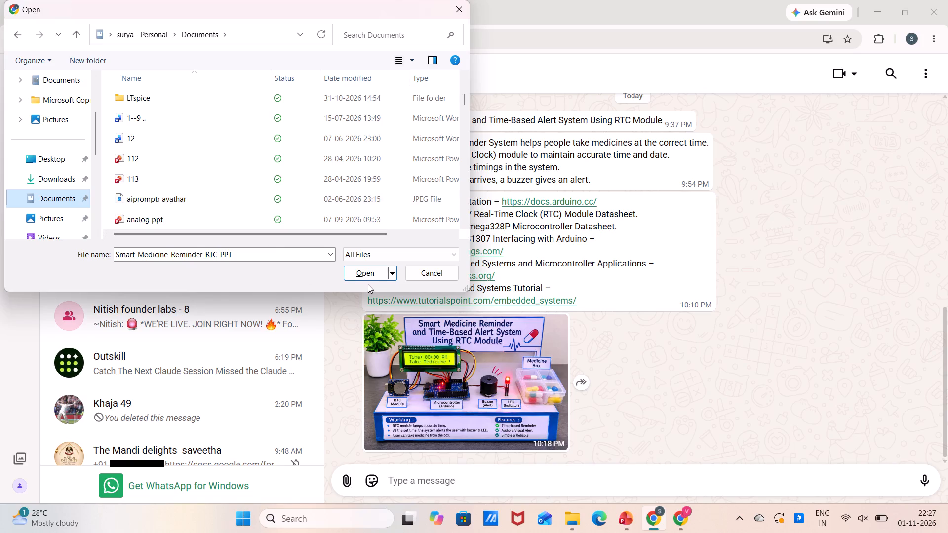
{"action": "left_click", "coordinate": [376, 274]}
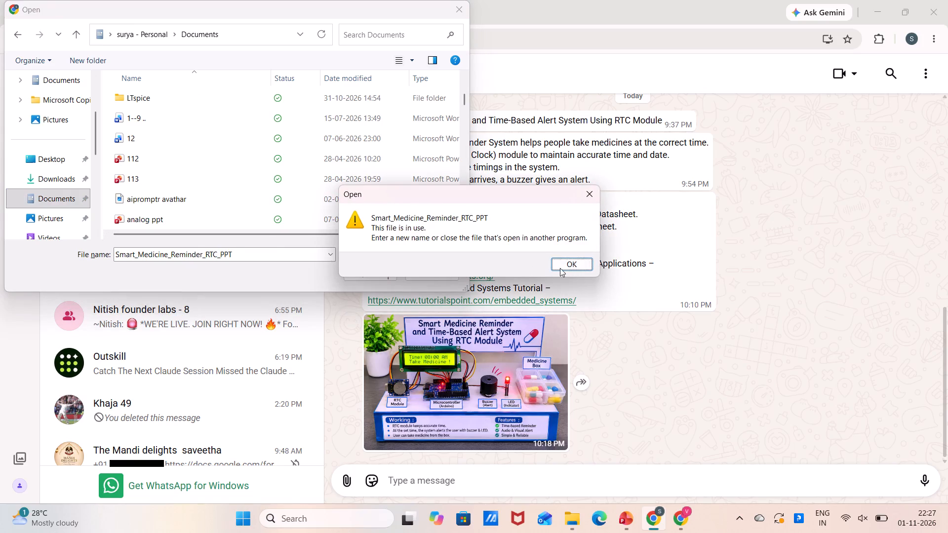
{"action": "left_click", "coordinate": [574, 267]}
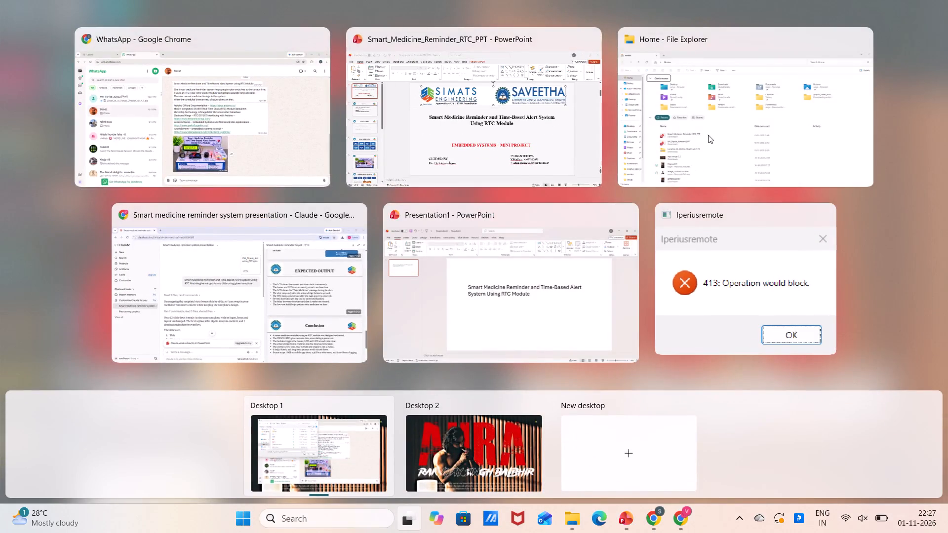
Close the Smart_Medicine_Reminder_RTC_PPT presentation window in PowerPoint and return to the WhatsApp file picker.
{"action": "left_click", "coordinate": [585, 50]}
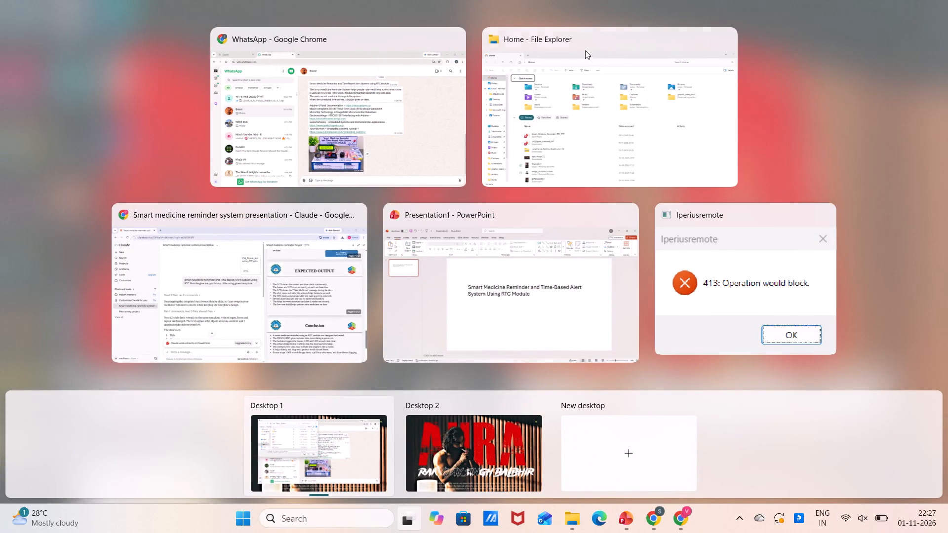
{"action": "left_click", "coordinate": [426, 102]}
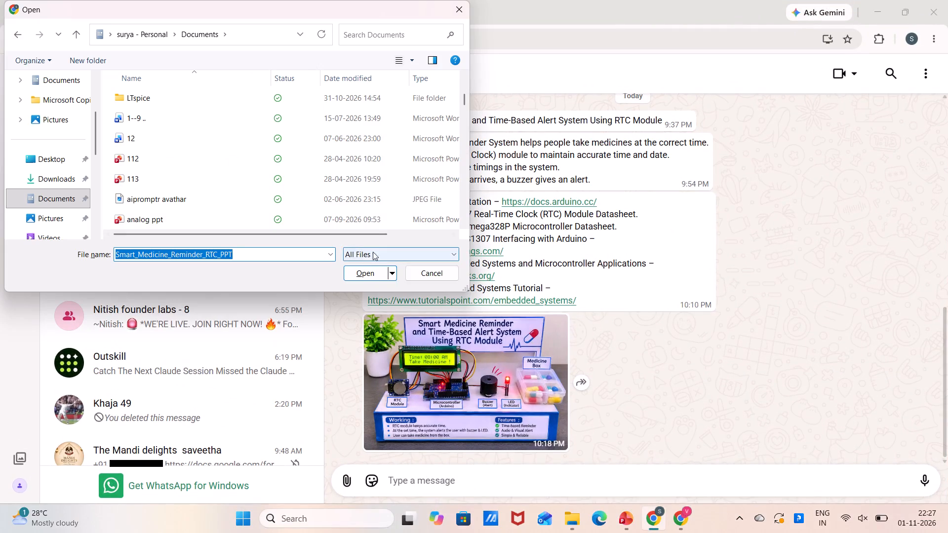